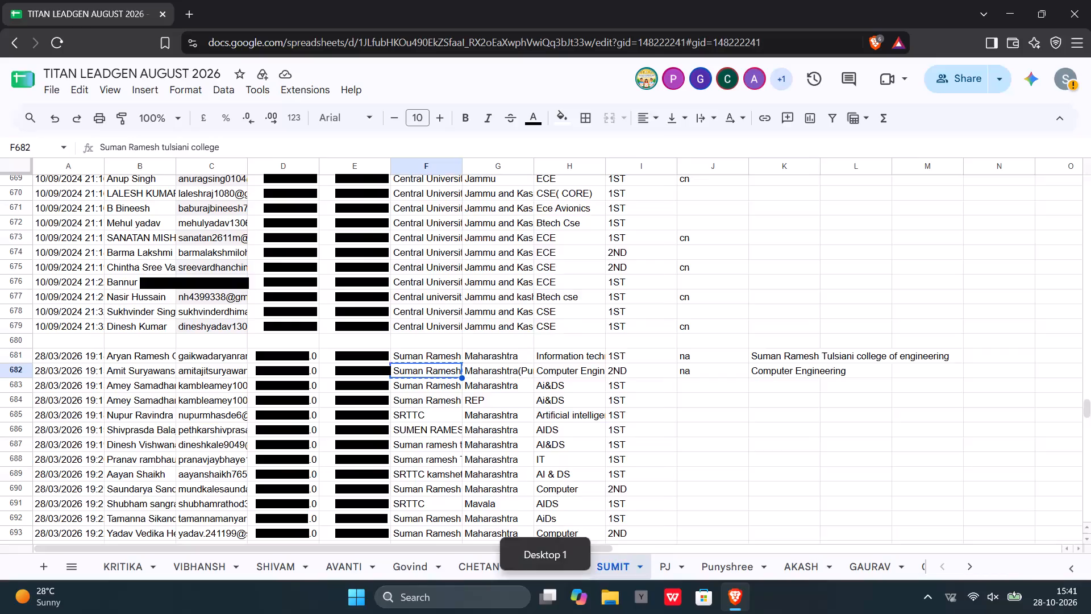
Open the available cell actions for the college name in cell F682 of the SUMIT sheet.
right_click(426, 362)
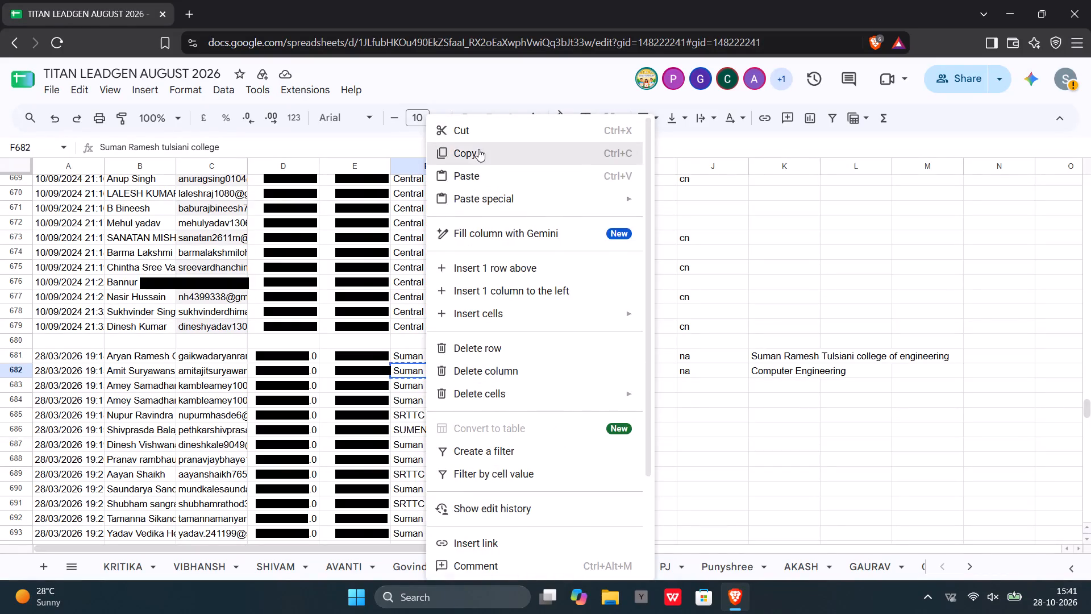
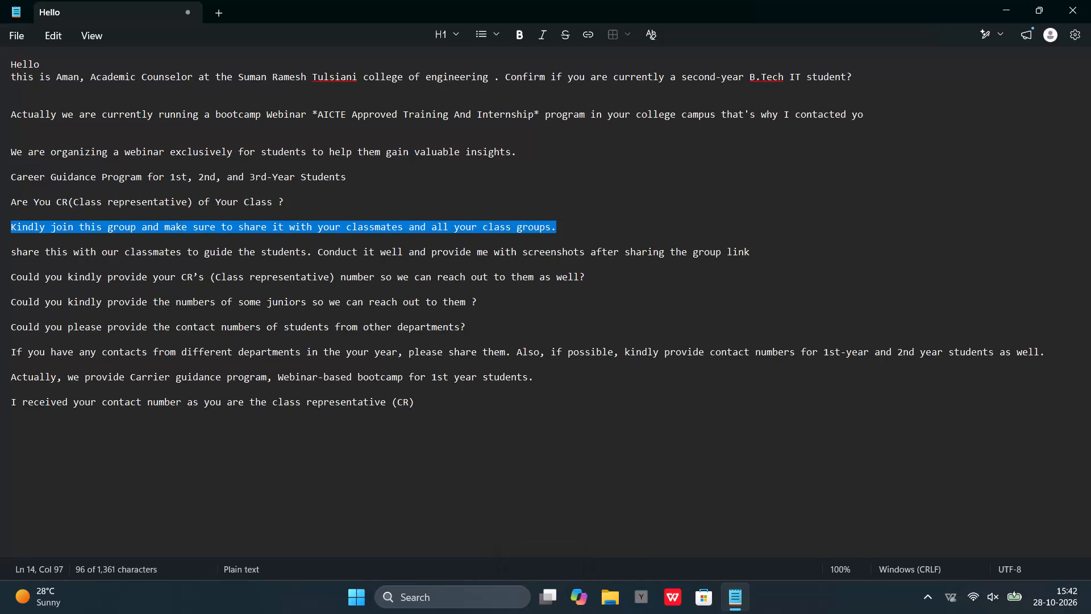
Copy the "Kindly join this group and make sure to share it with your classmates" message line from the Hello note.
key(ctrl+c)
Copy the "share this with our classmates to guide the students" message line, through "after sharing the group link", from the Hello note.
drag(788, 260, 770, 232)
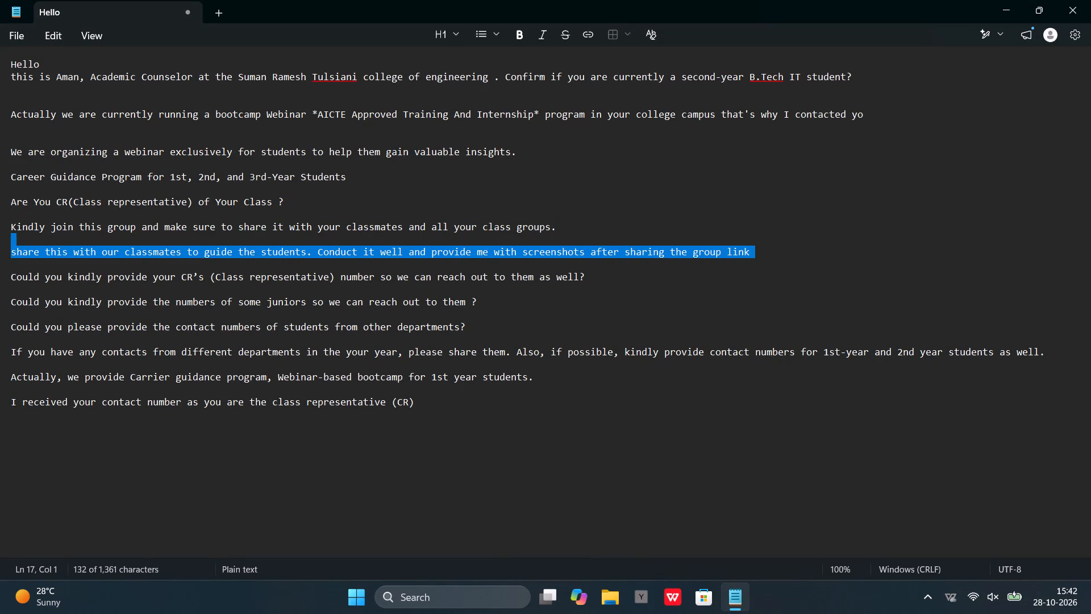
key(ctrl+c)
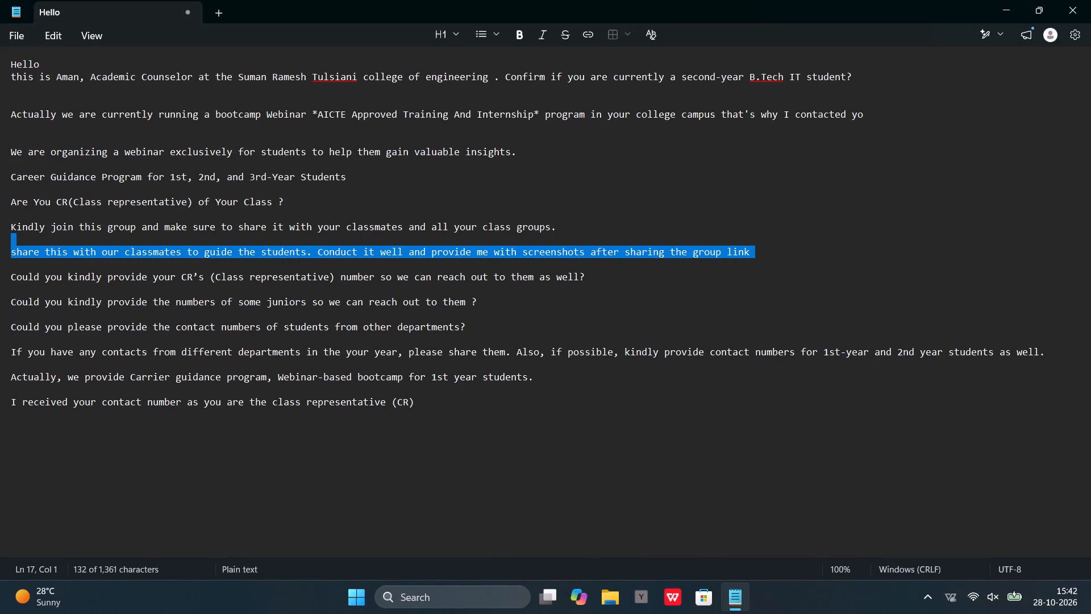
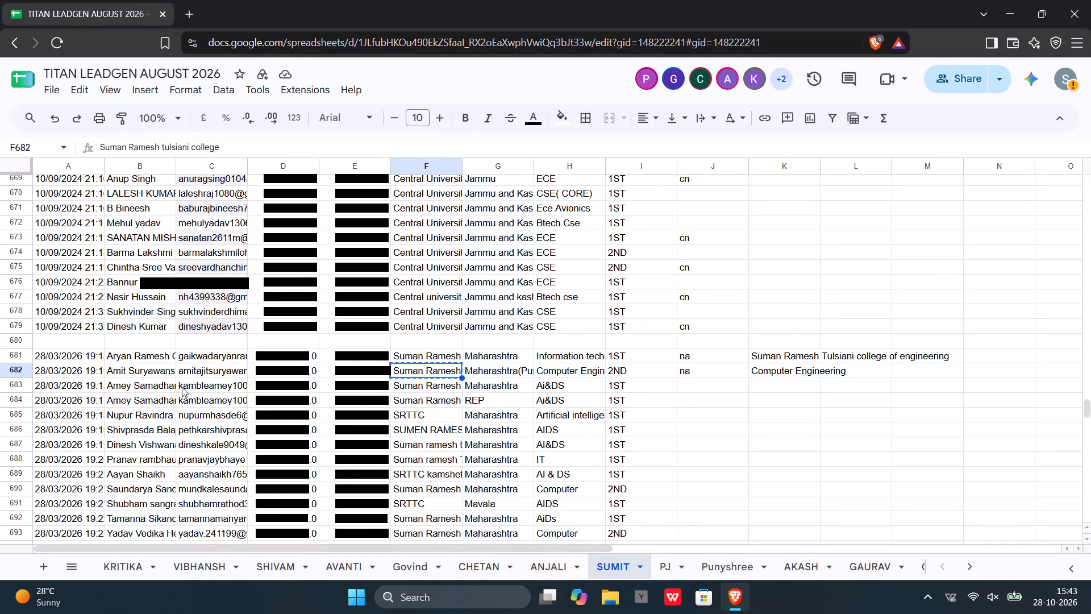
Copy the student name in cell B683 of the SUMIT sheet.
right_click(135, 384)
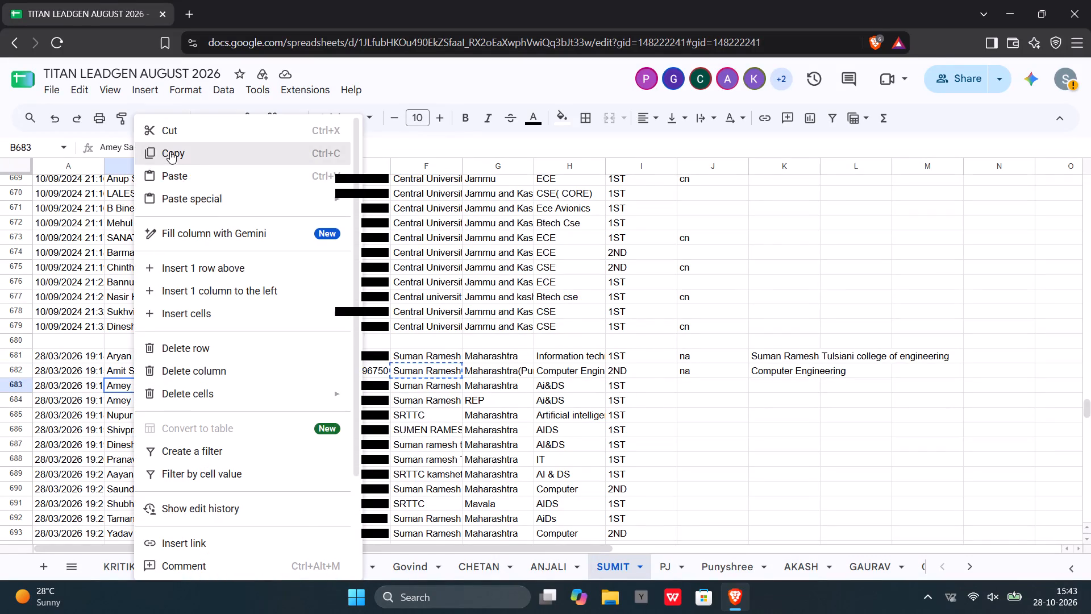
click(170, 151)
Copy the same student's phone number from cell D683 in the SUMIT sheet.
right_click(289, 385)
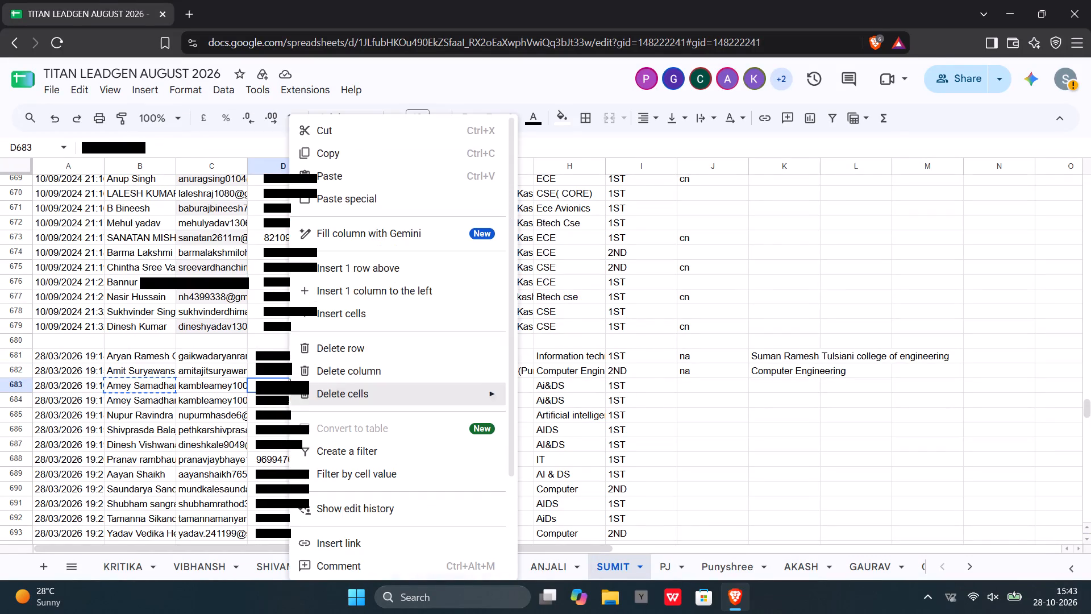
click(355, 145)
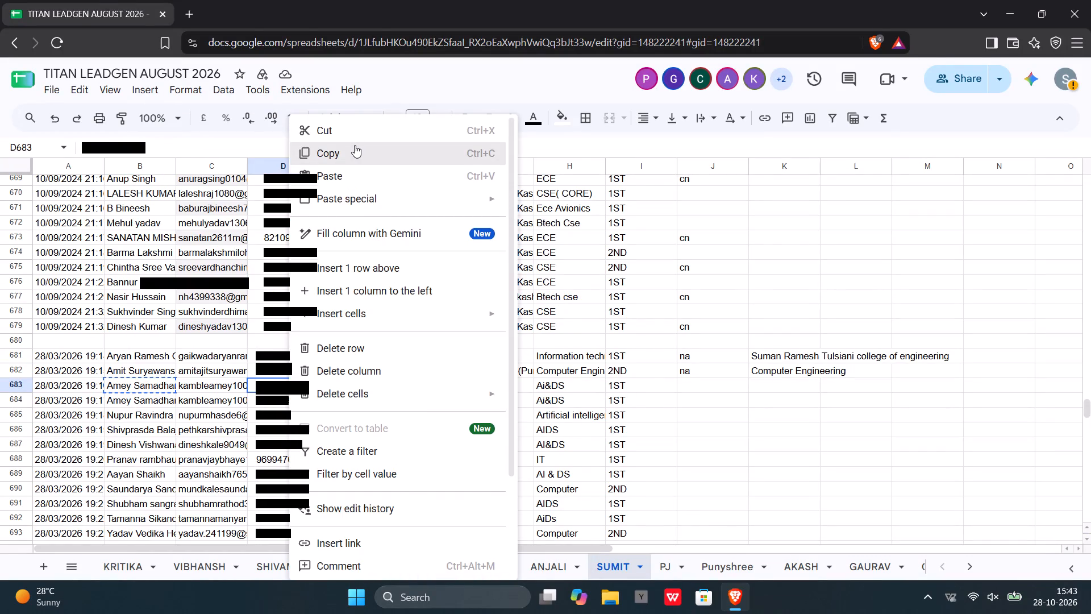
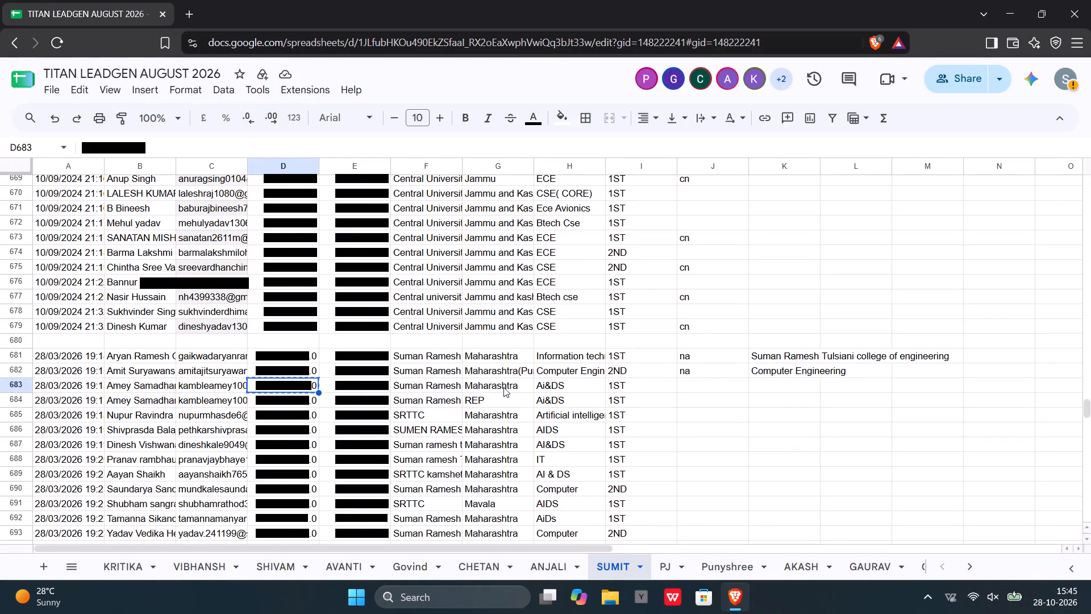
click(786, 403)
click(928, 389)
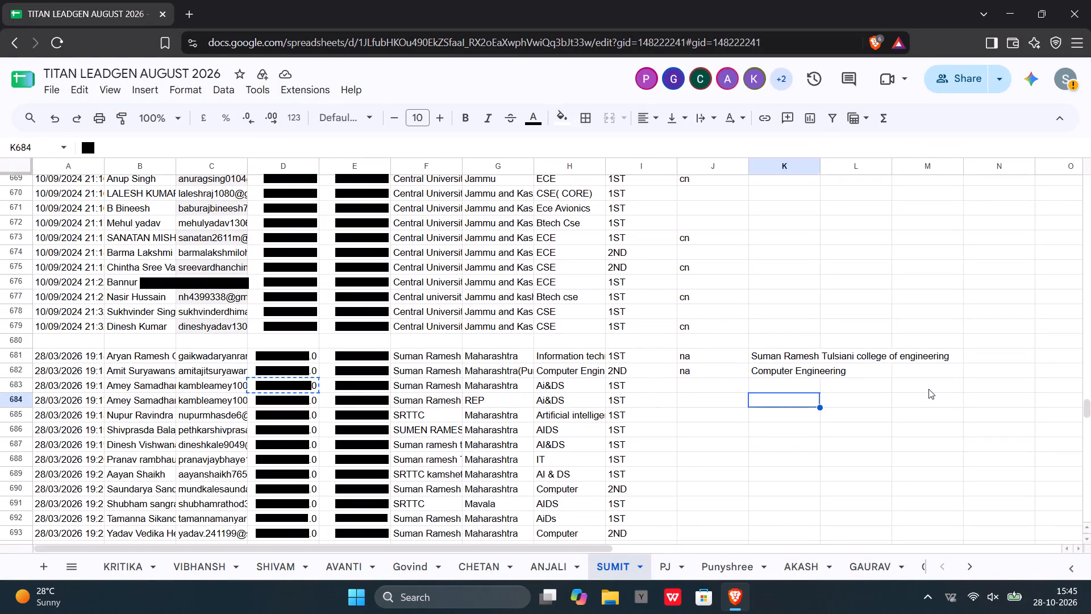
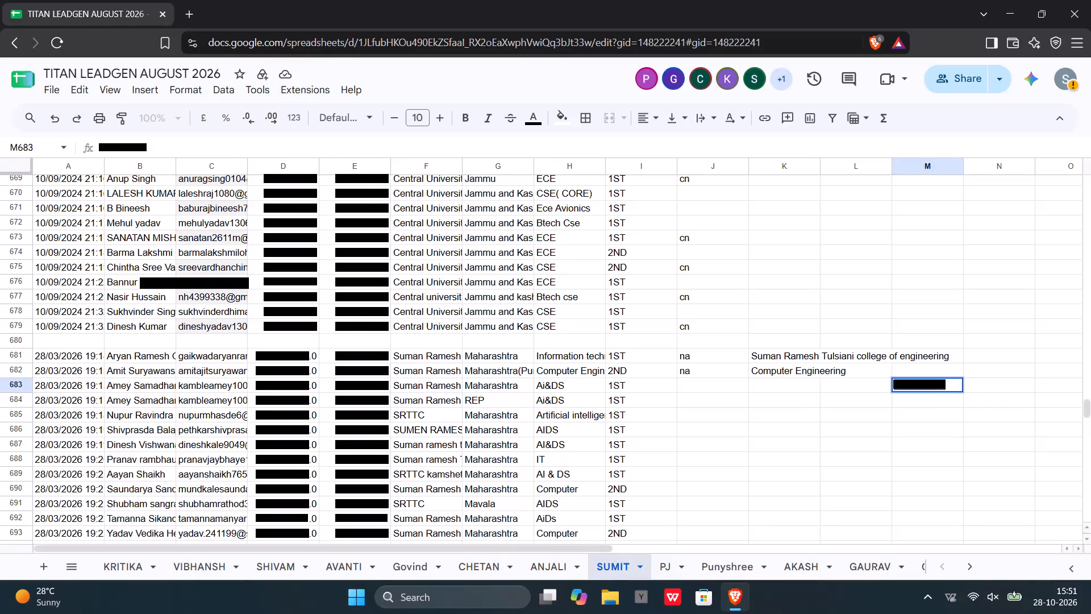
Append the note "whtp no" after the phone number in cell M683.
click(952, 387)
key(space)
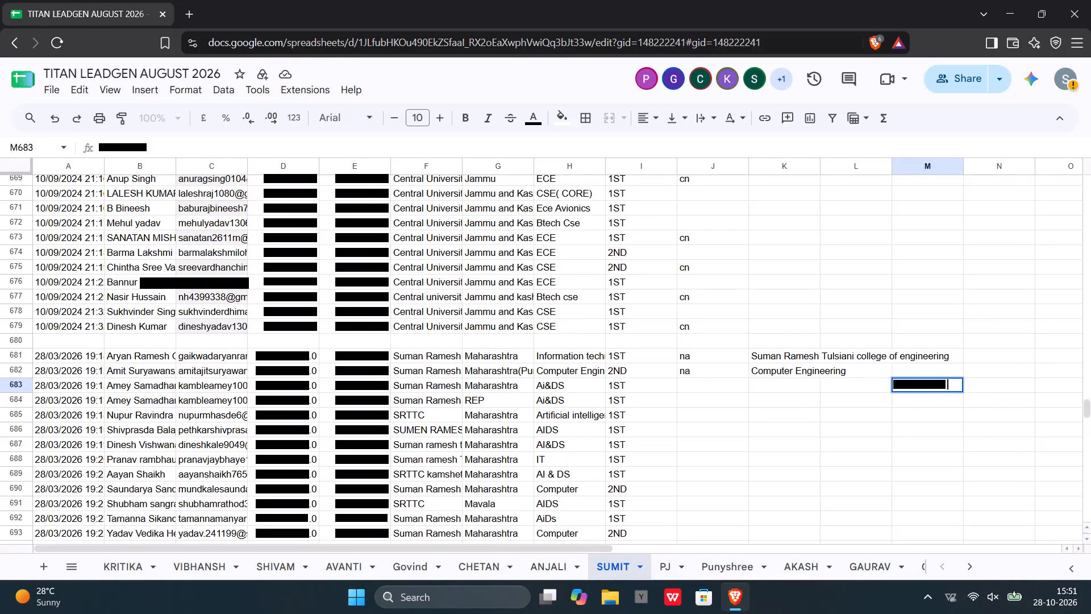
text(whts)
text(app)
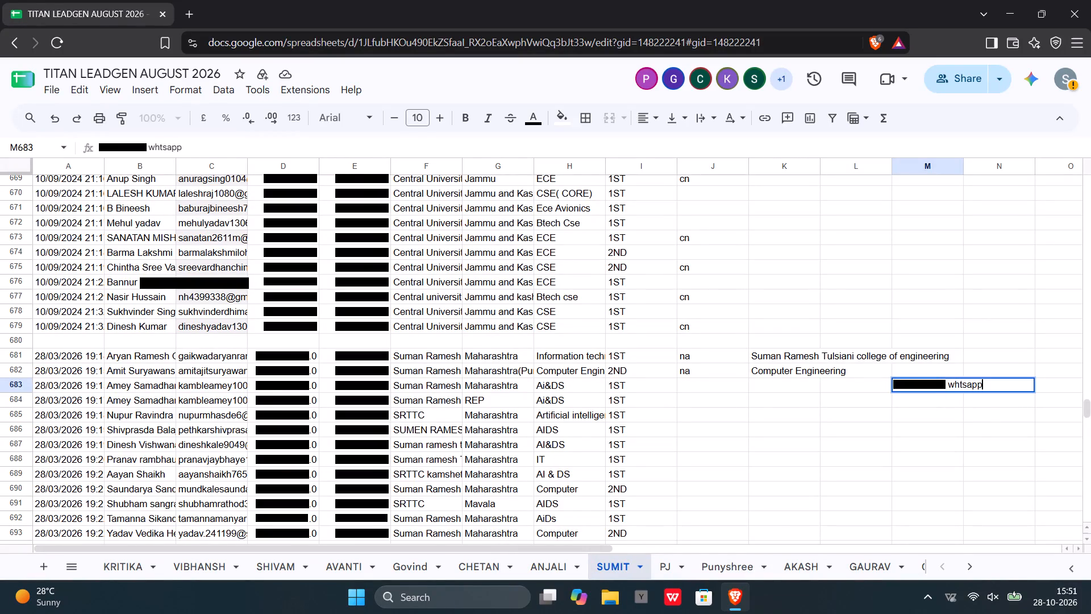
key(BackSpace)
key(BackSpace)
key(BackSpace)
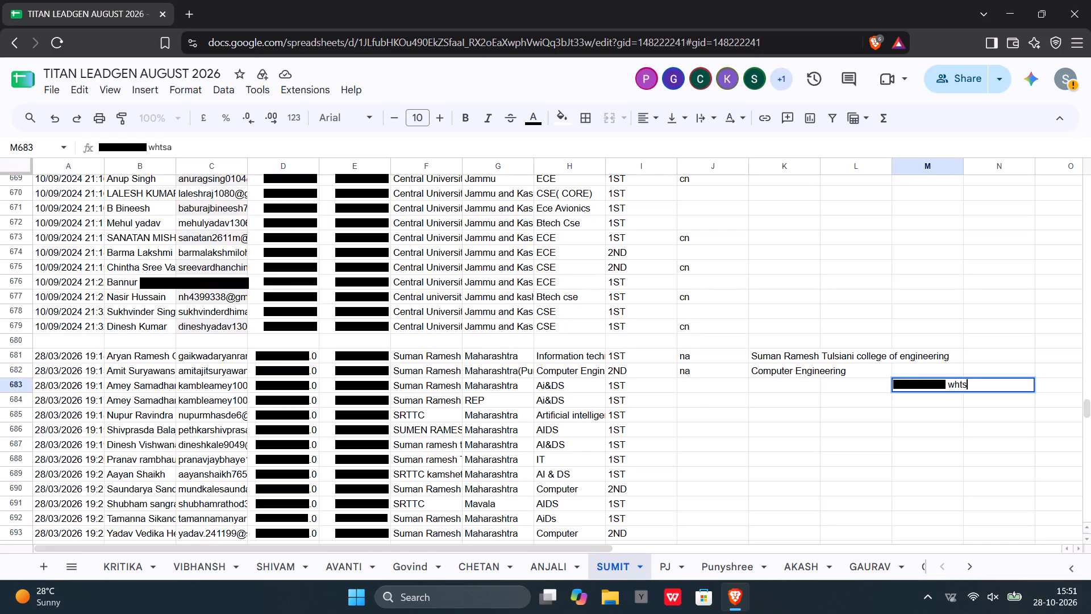
key(a)
key(BackSpace)
key(BackSpace)
key(p)
key(space)
text(no)
key(Return)
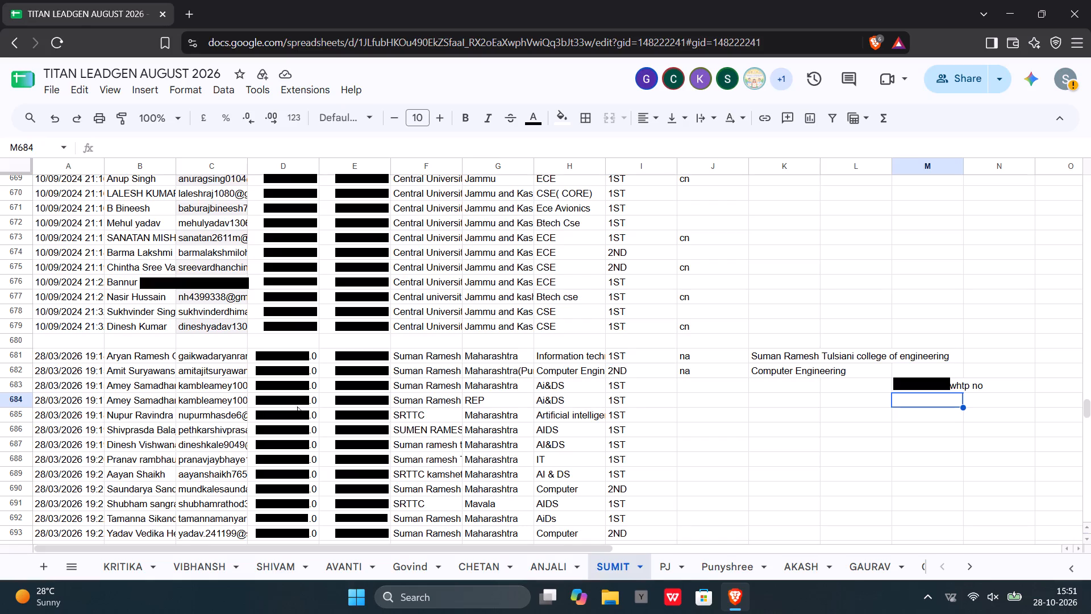
Enter the status "rep" in column J for the lead in row 684.
click(709, 399)
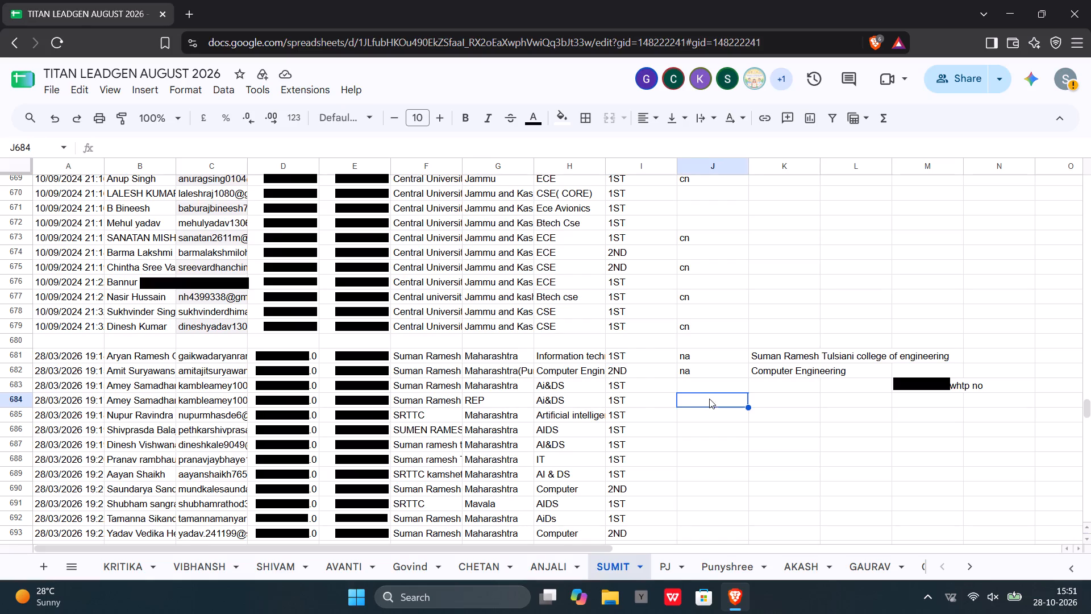
key(r)
key(e)
key(p)
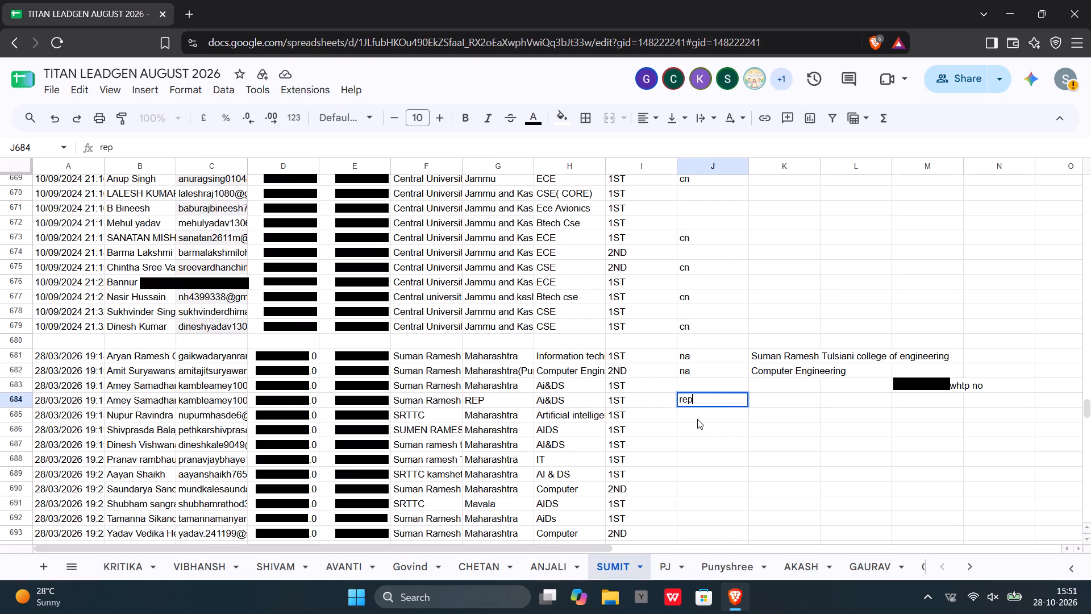
click(698, 417)
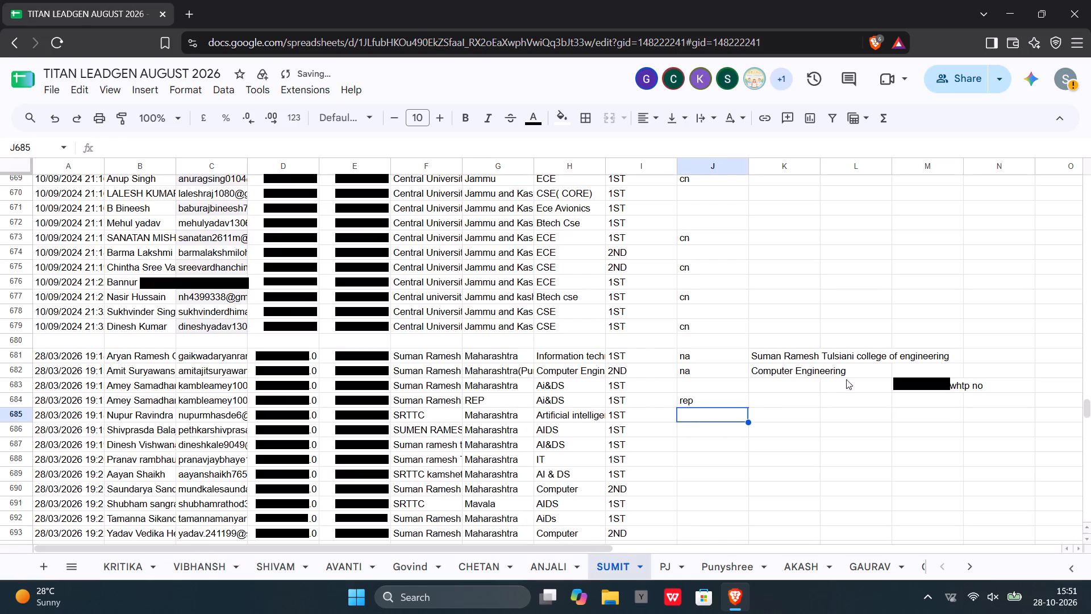
Enter the status "cn" in column J for the lead in row 683.
click(709, 387)
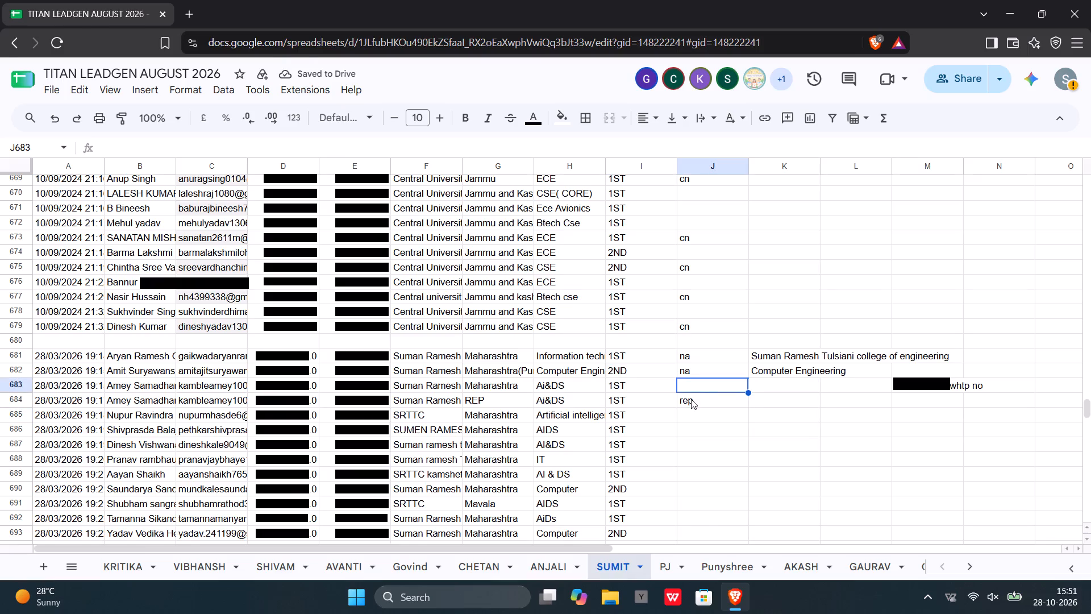
text(cn)
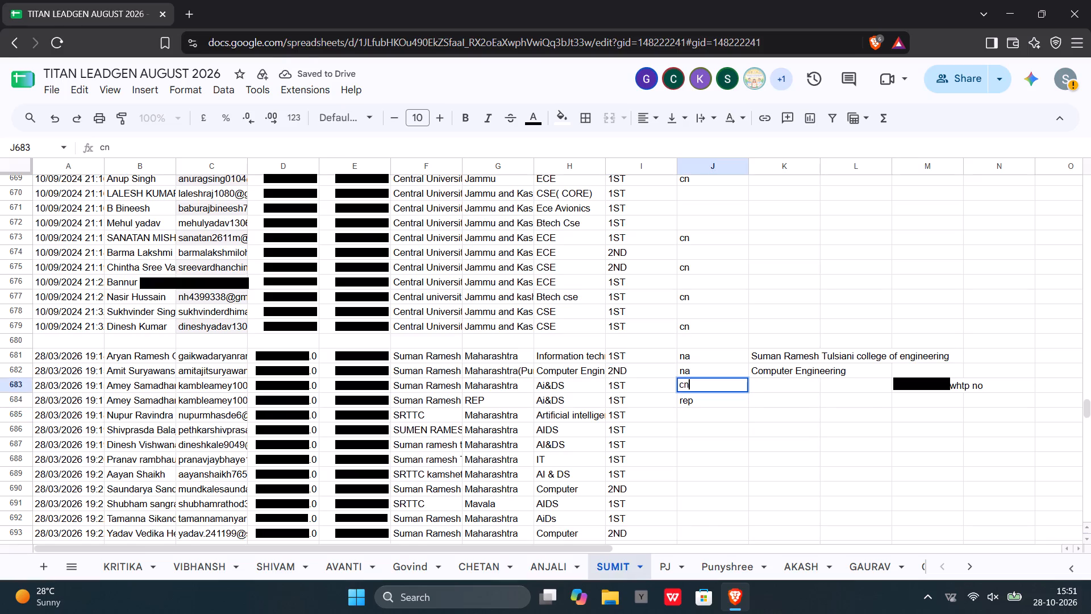
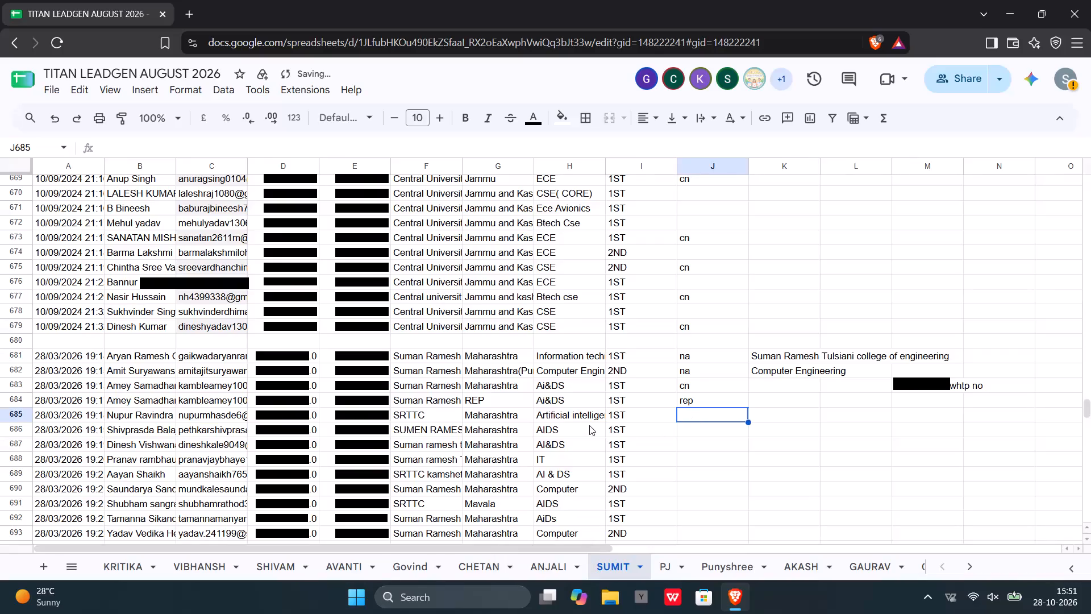
Copy the name in cell B685, followed by the phone number in cell D685, for the lead in row 685.
right_click(130, 418)
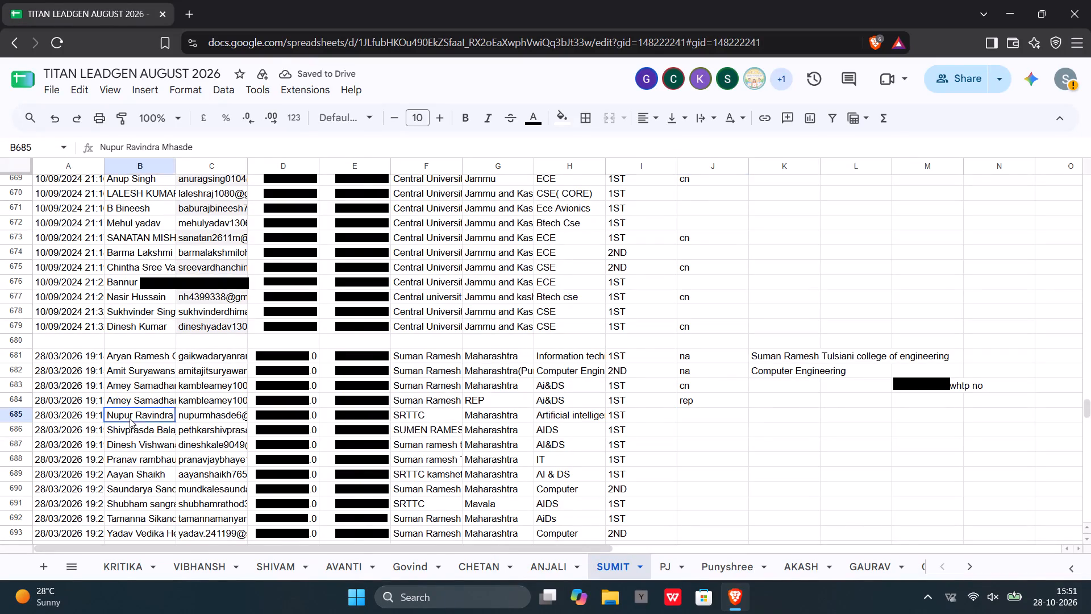
click(197, 153)
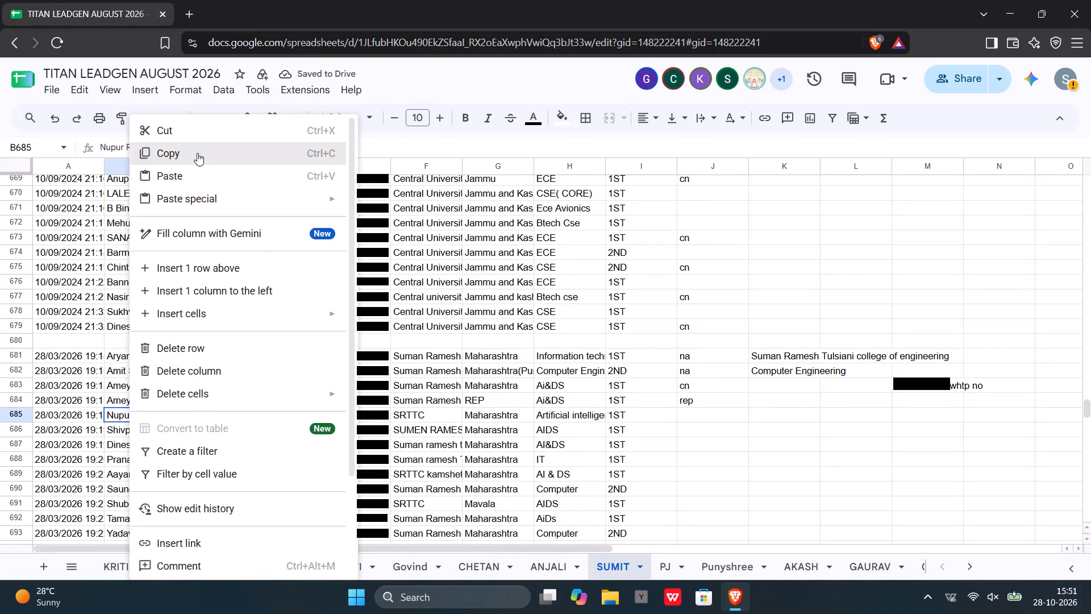
right_click(289, 413)
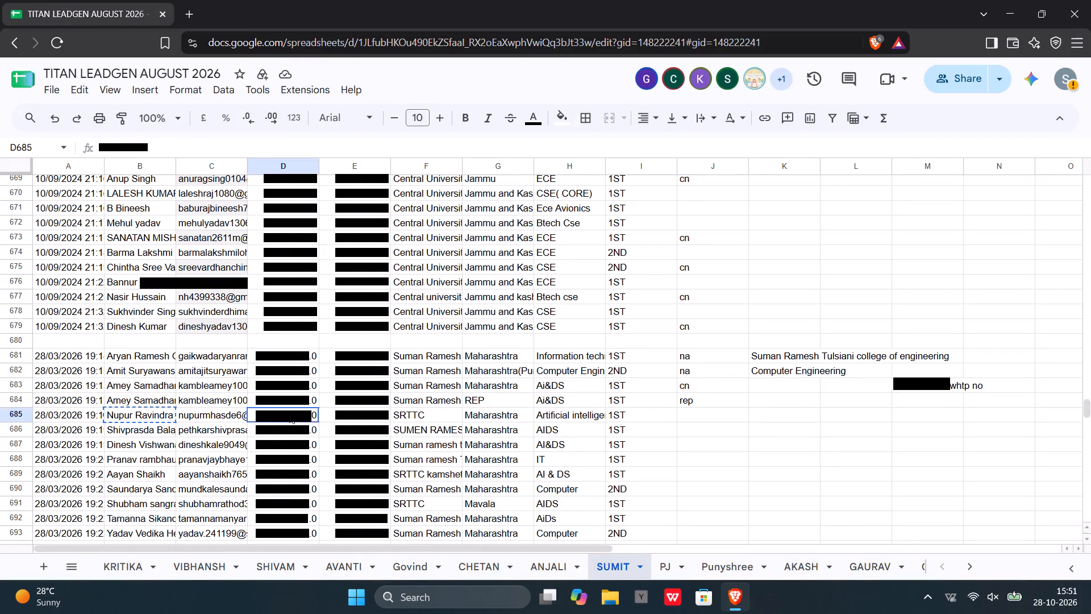
click(327, 148)
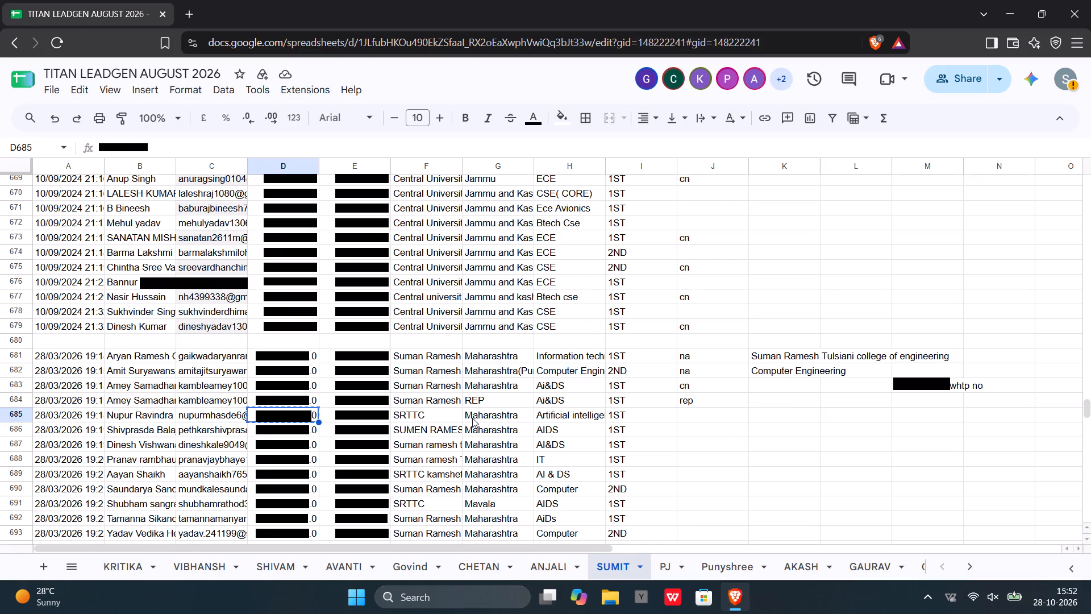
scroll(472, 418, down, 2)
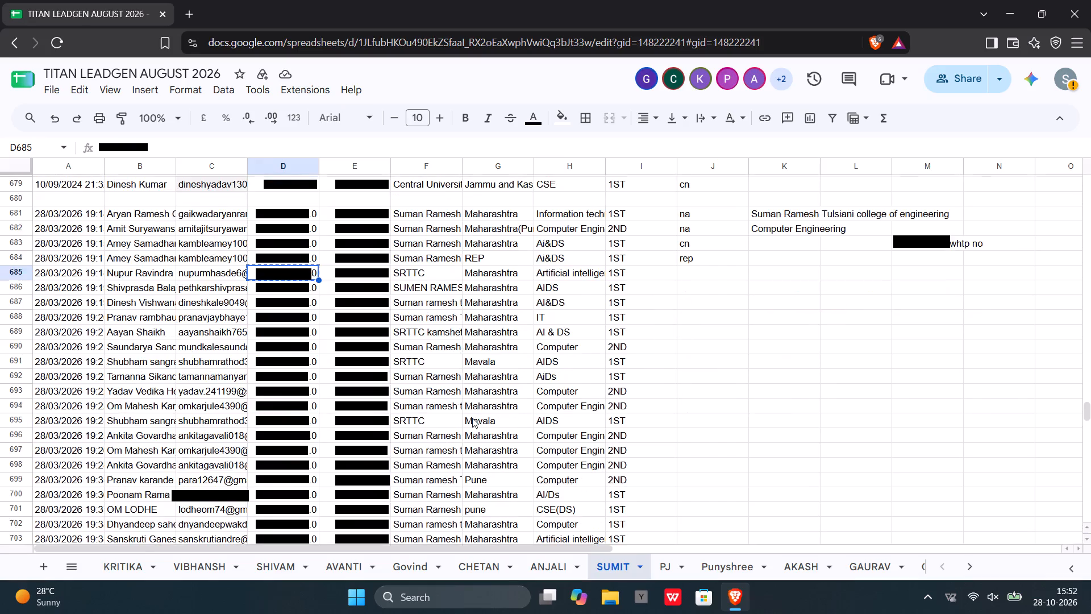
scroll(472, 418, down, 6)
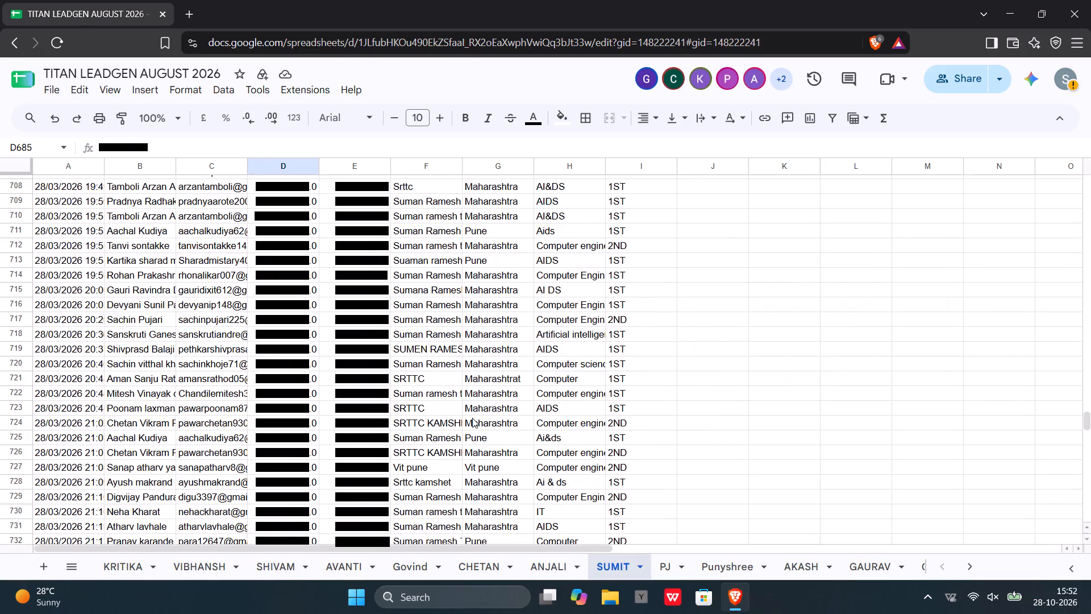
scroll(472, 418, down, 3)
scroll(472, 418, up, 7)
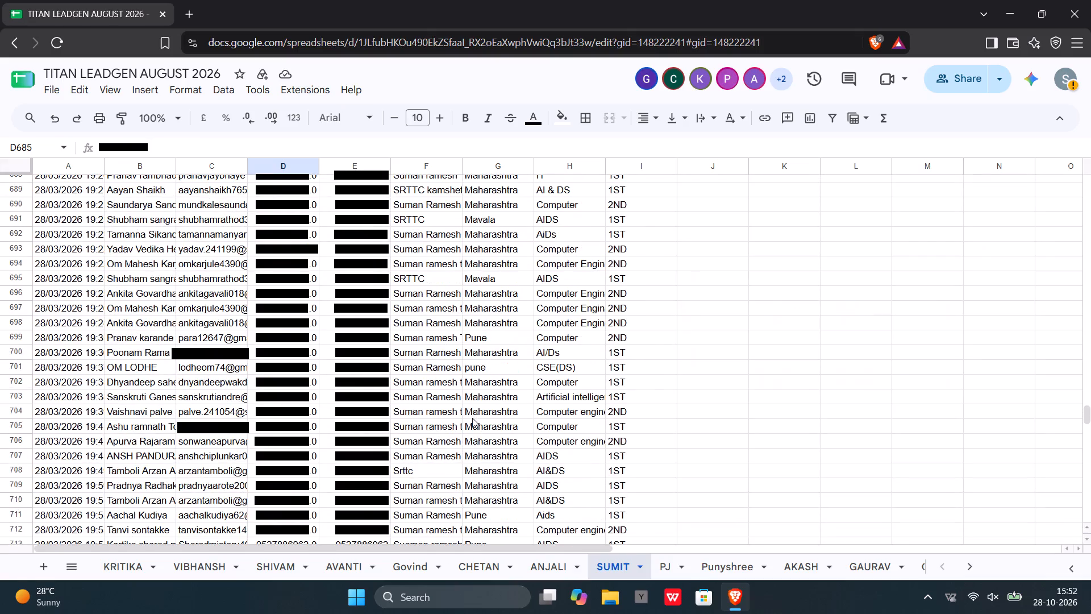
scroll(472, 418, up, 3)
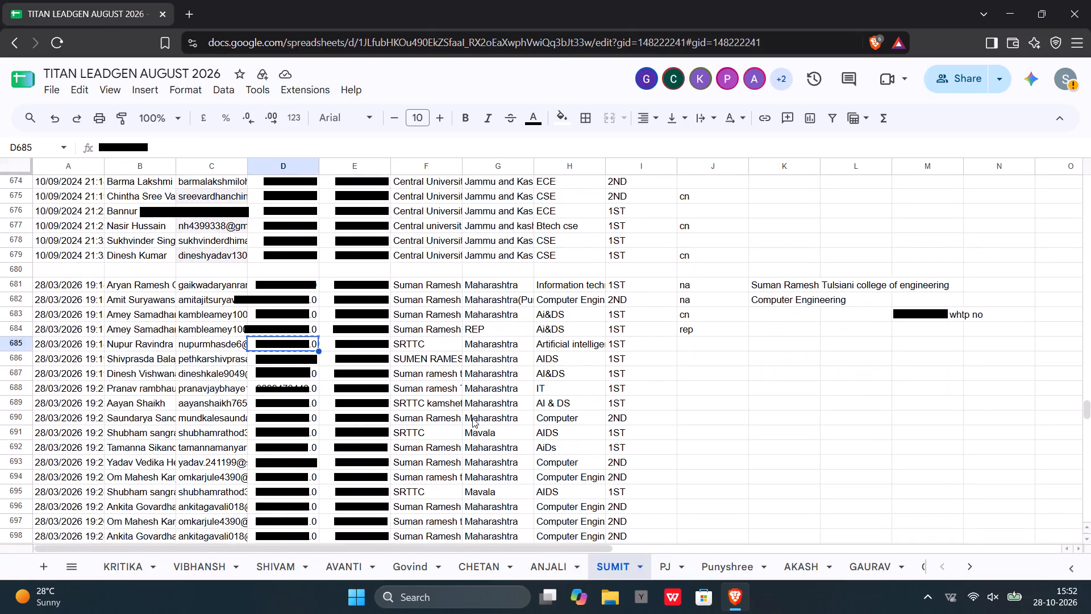
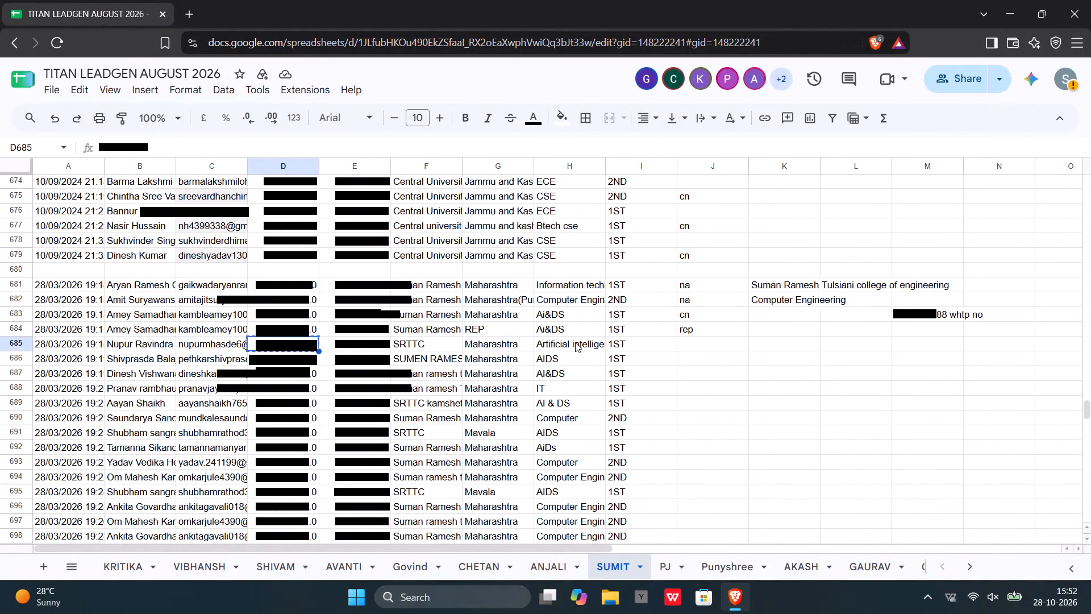
Copy the branch entry in cell H685, "Artificial intelligence and data science", for the lead in row 685.
right_click(575, 342)
click(606, 151)
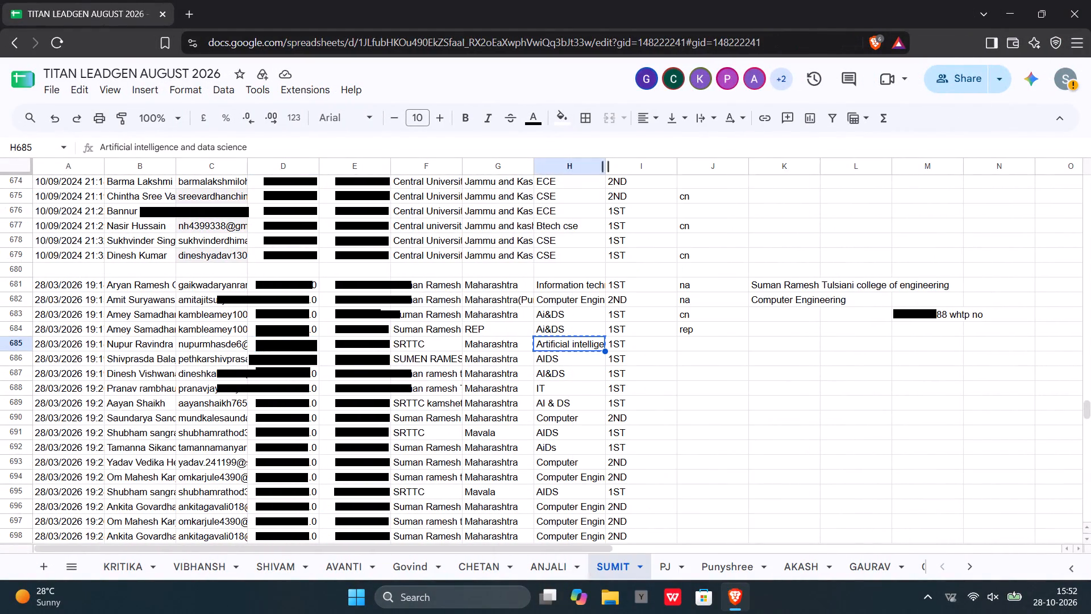
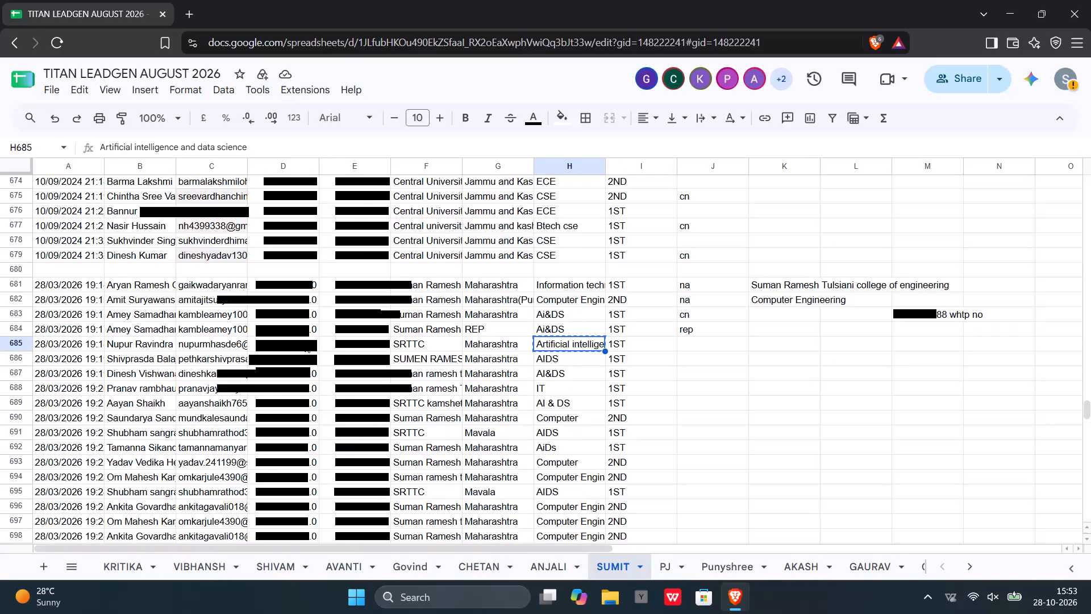
Select the contact number in cell D685 for the lead in row 685.
click(299, 343)
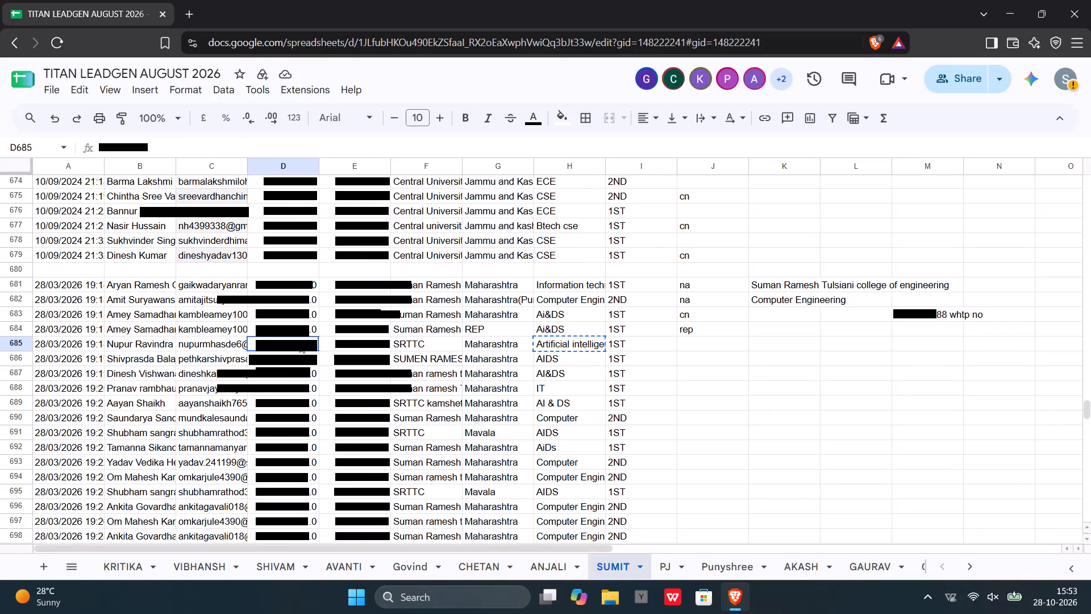
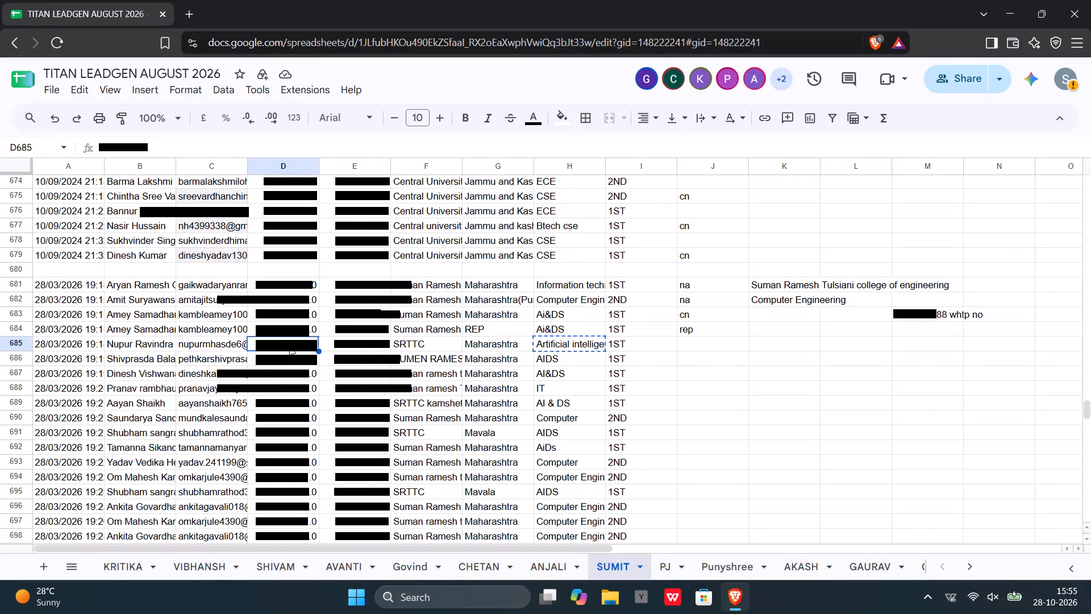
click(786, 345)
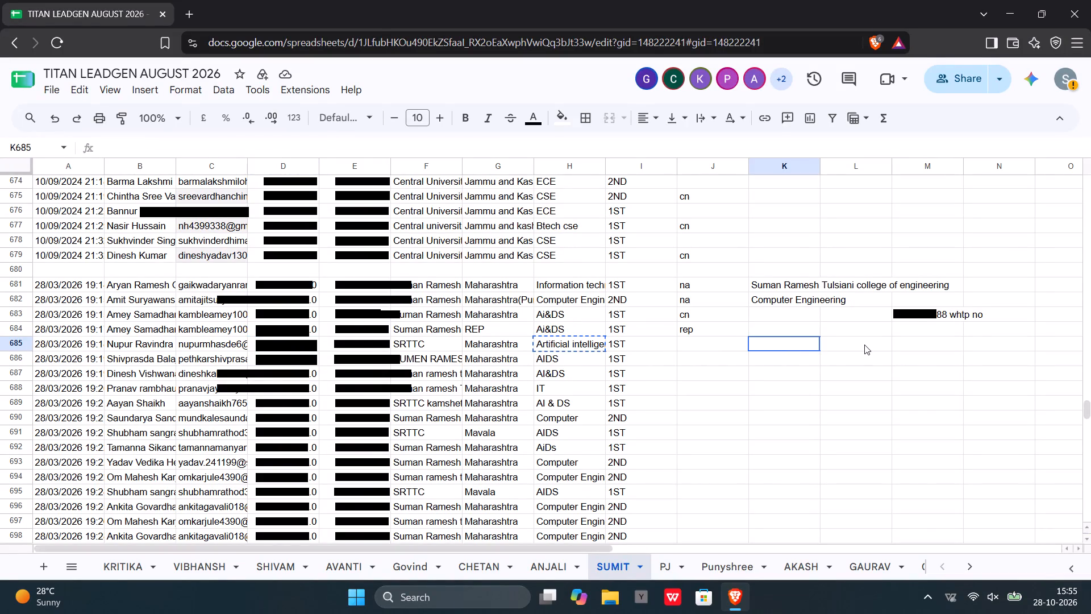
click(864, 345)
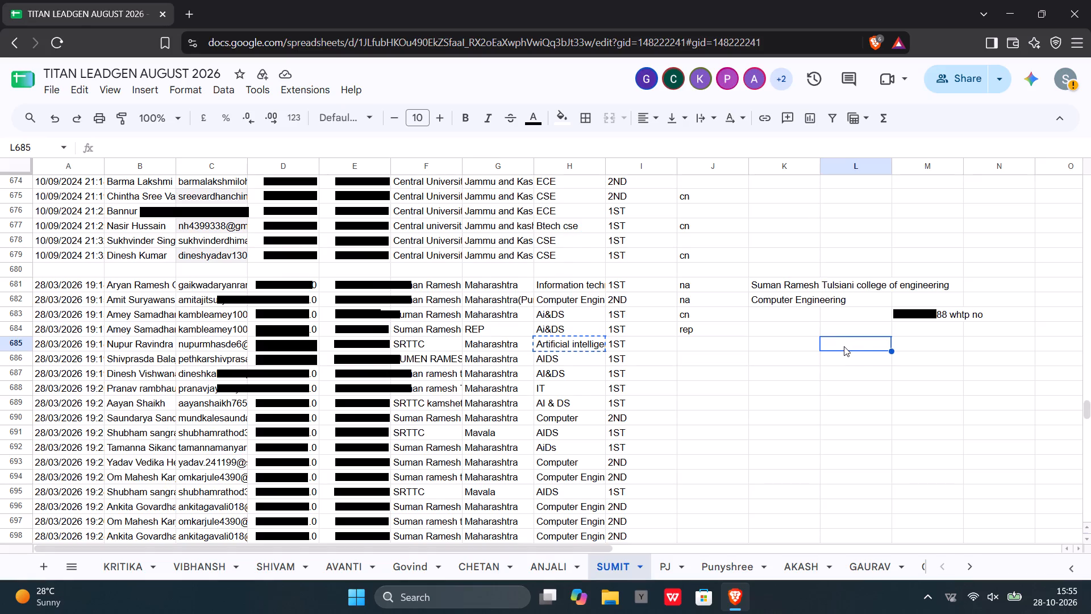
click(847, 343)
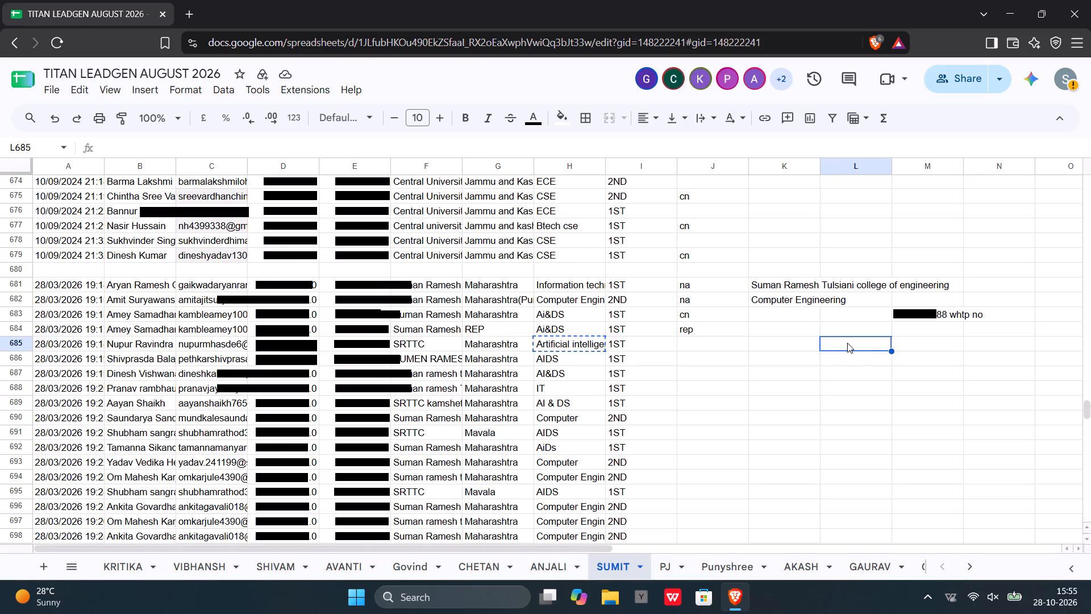
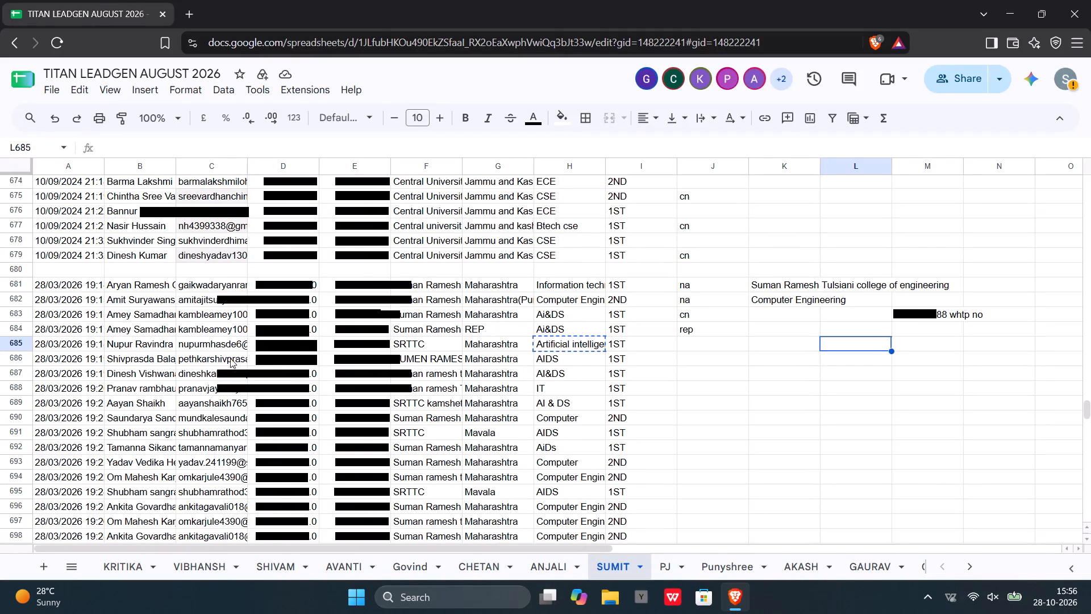
Record the call status "ni" in column J for the lead in row 685.
click(693, 343)
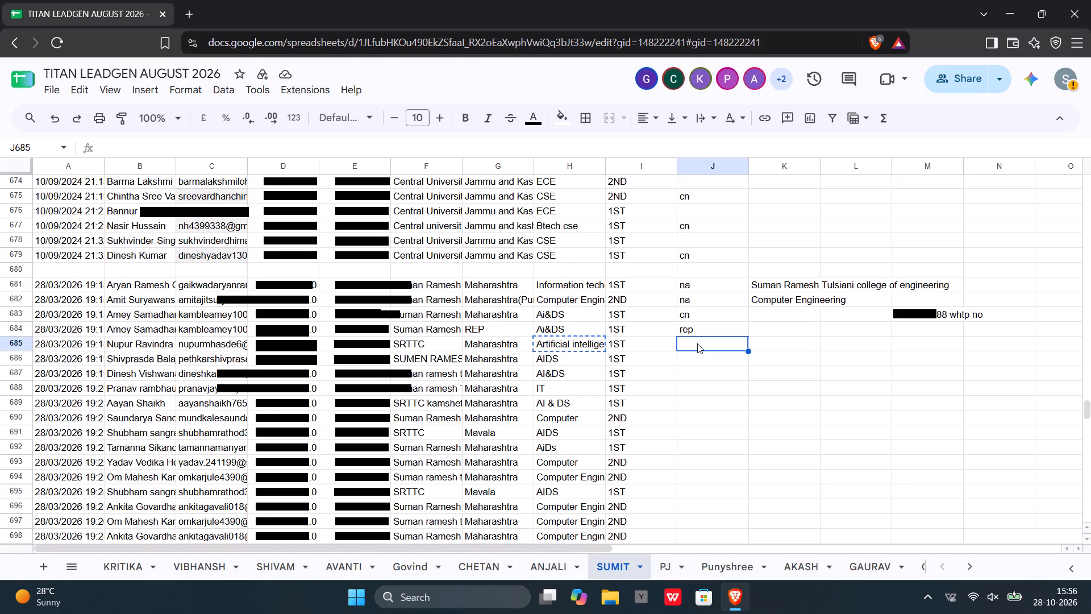
text(ni)
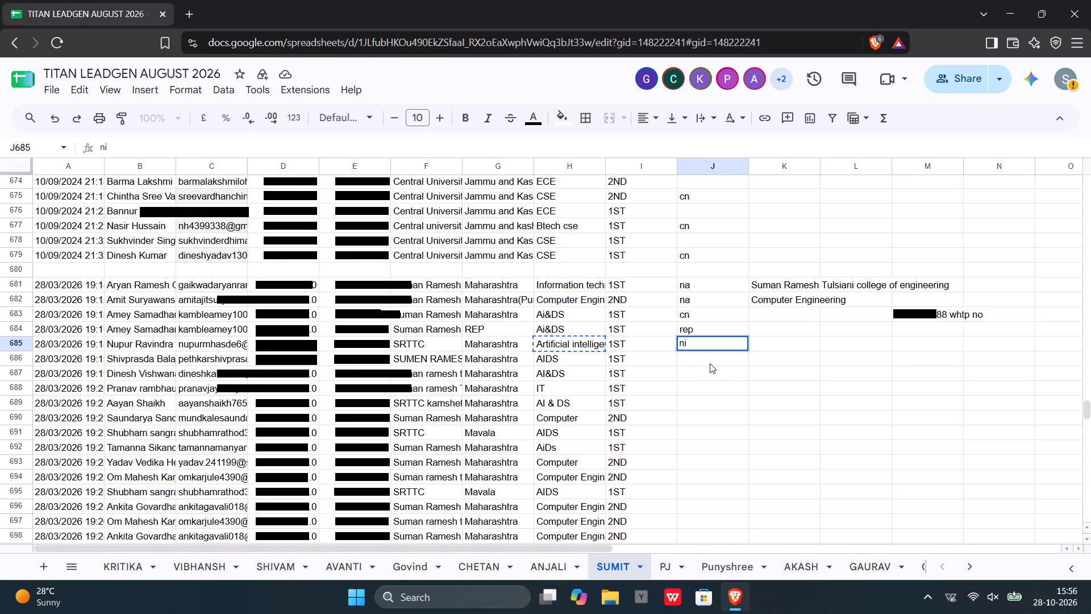
click(710, 363)
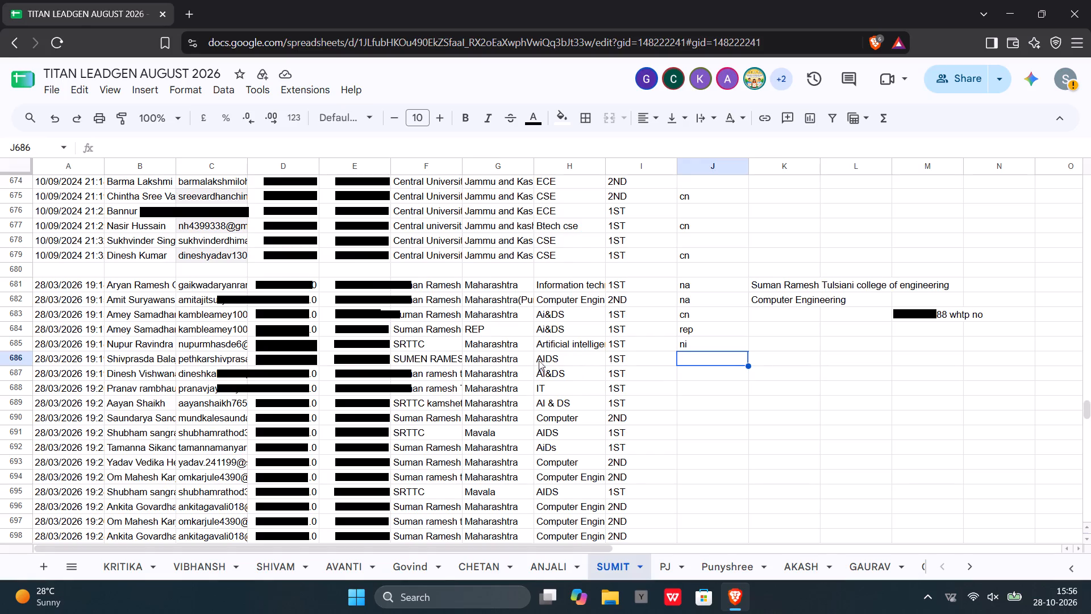
Copy the column E contact number and the student's name from the lead in row 686.
right_click(359, 359)
click(435, 155)
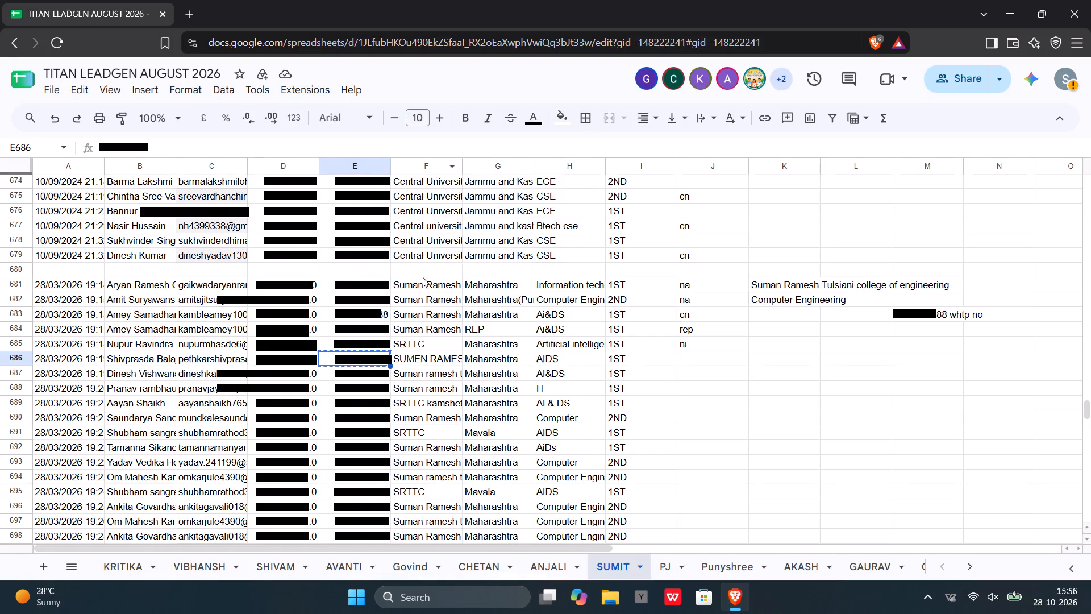
right_click(144, 357)
click(221, 149)
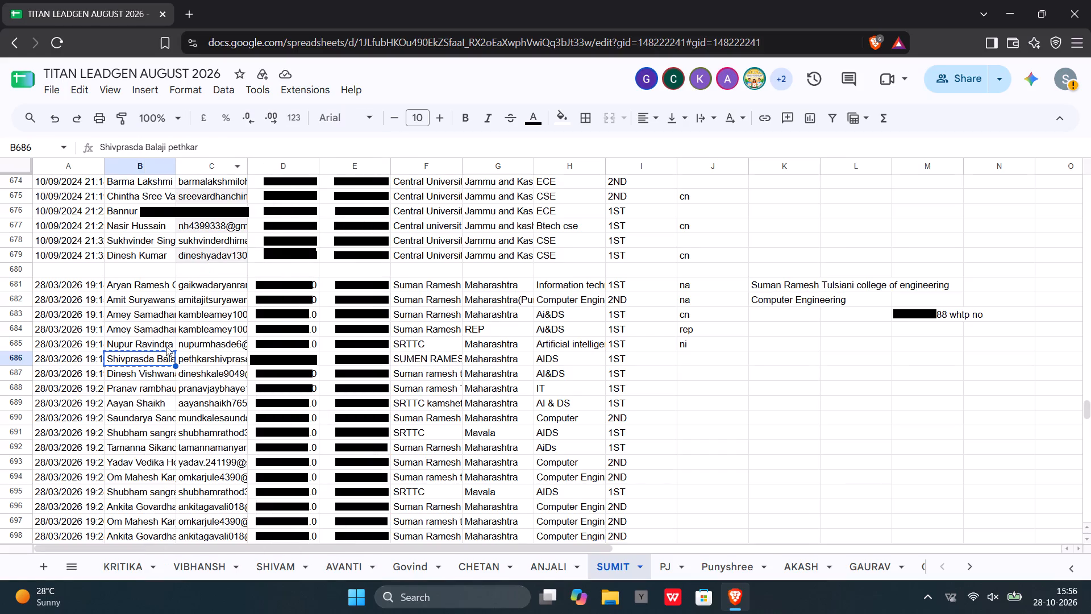
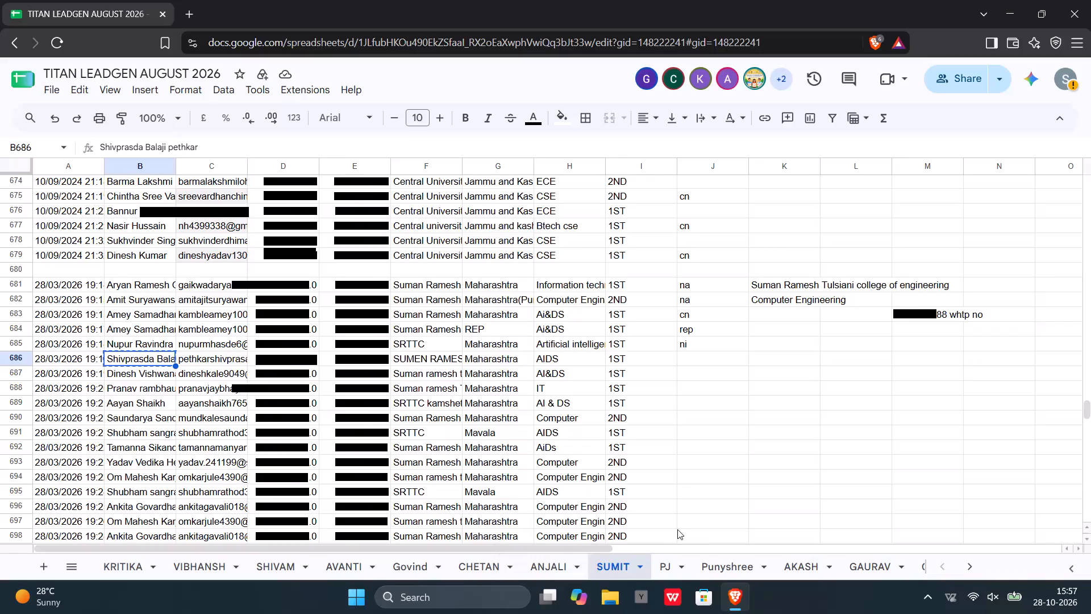
Select the column D contact number of the lead in row 686.
click(303, 359)
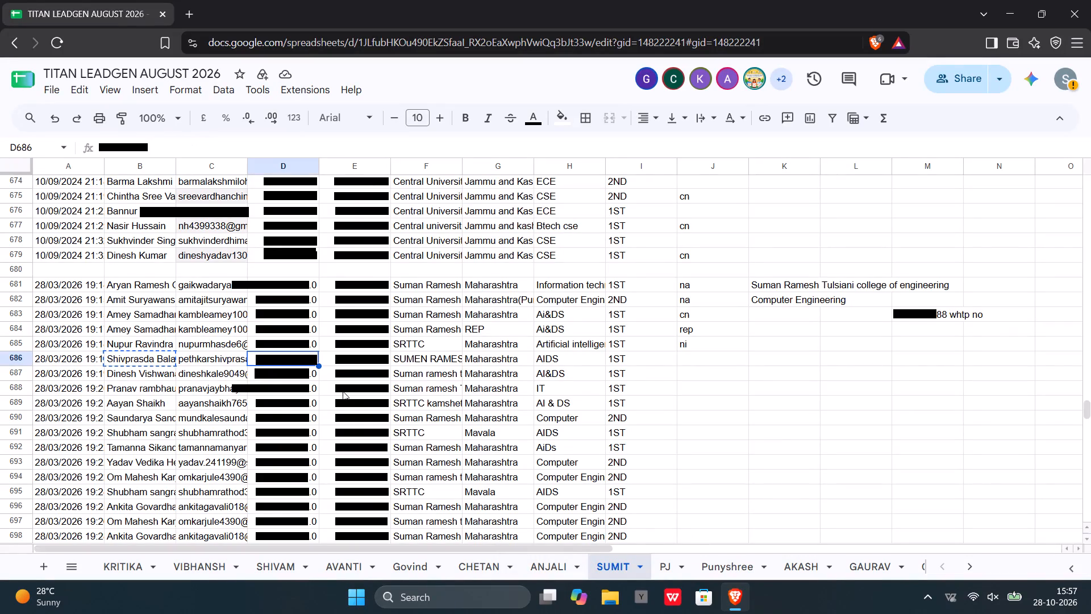
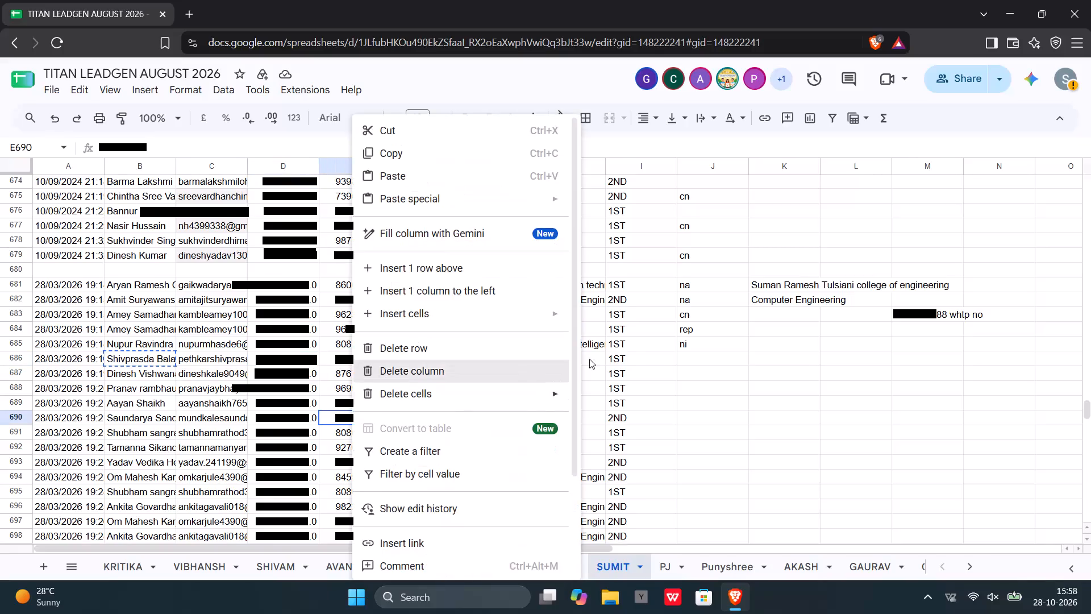
Dismiss the open cell options and select the column I year cell of the lead in row 686.
click(656, 358)
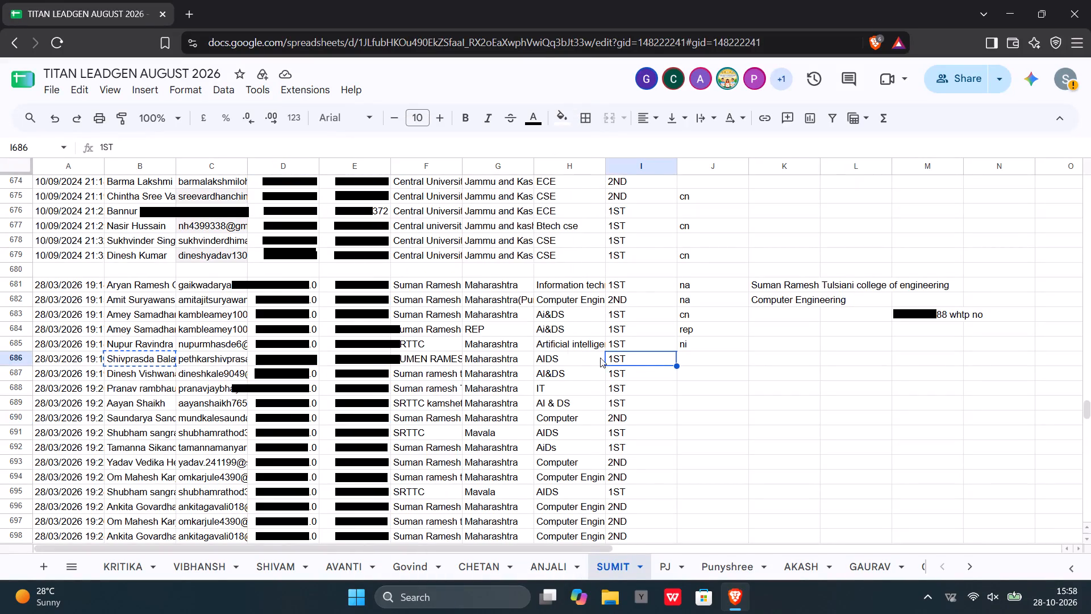
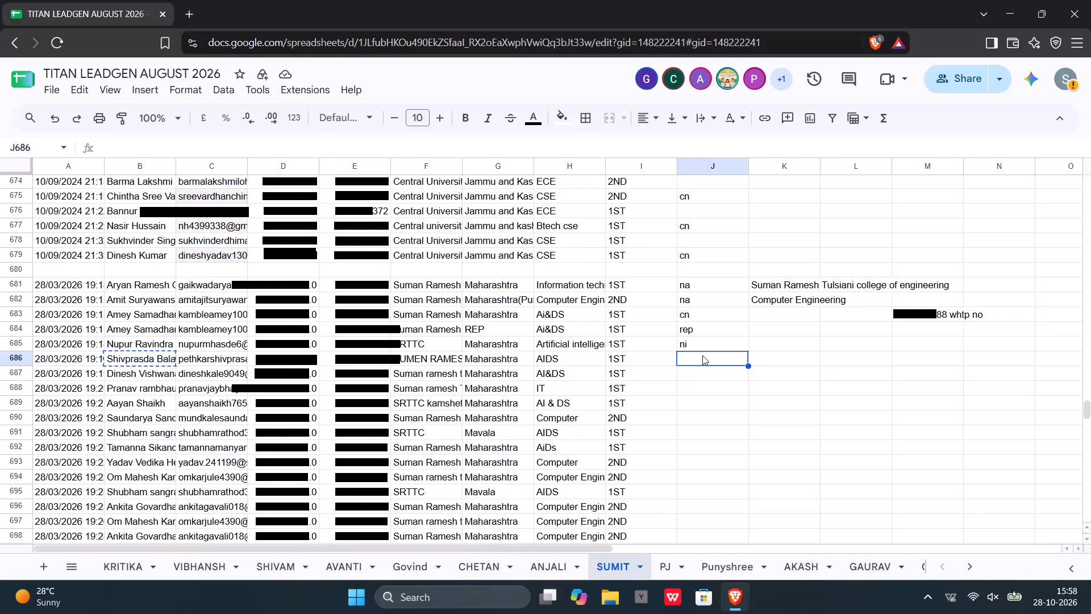
Record the call status "busy" in column J for the lead in row 686 and move to the column D number in row 687.
text(busy)
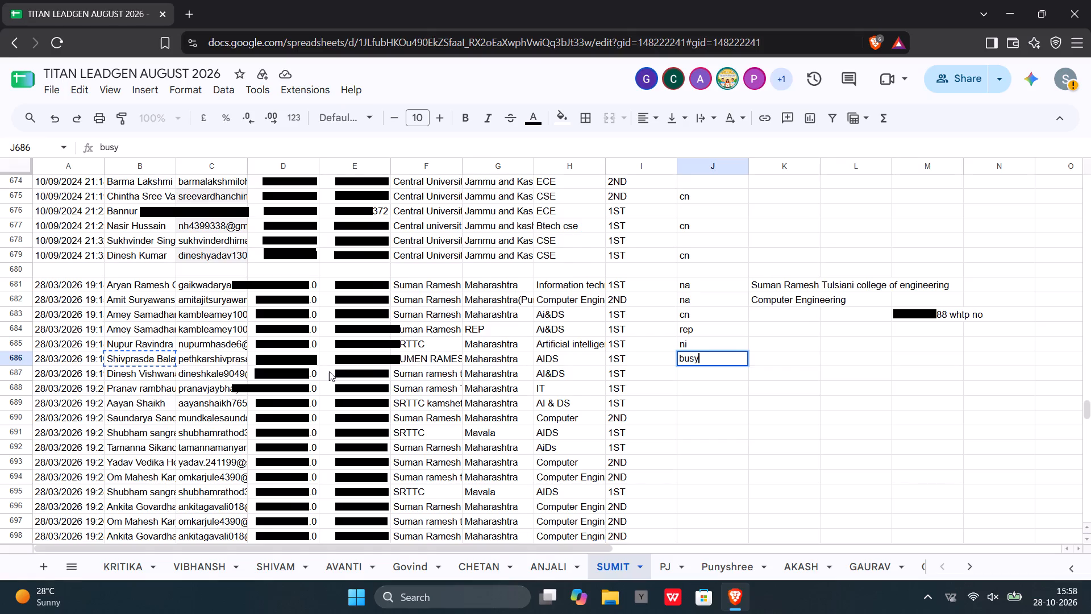
click(294, 371)
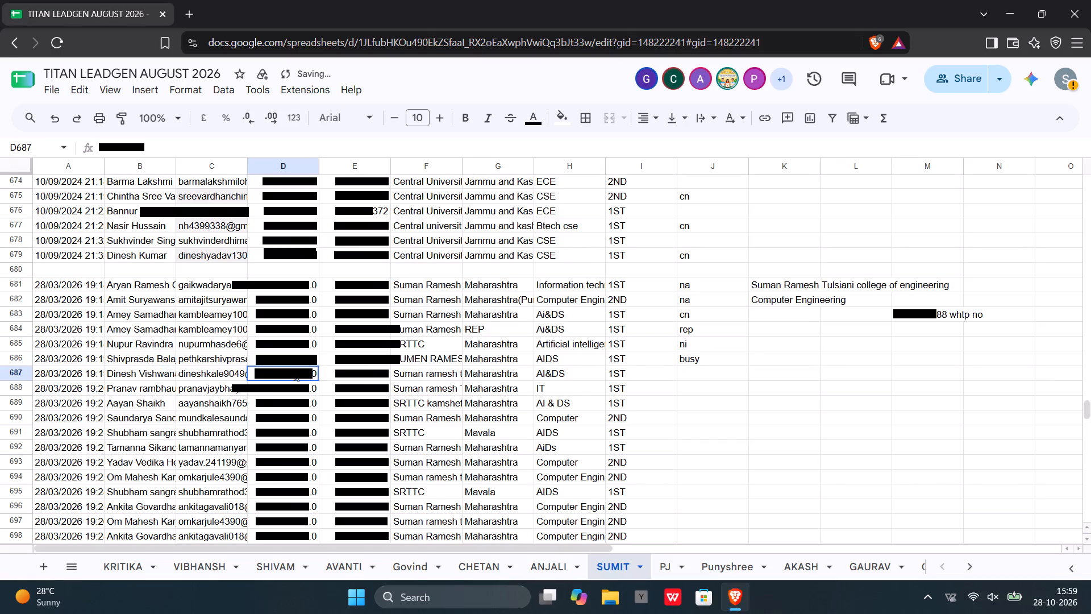
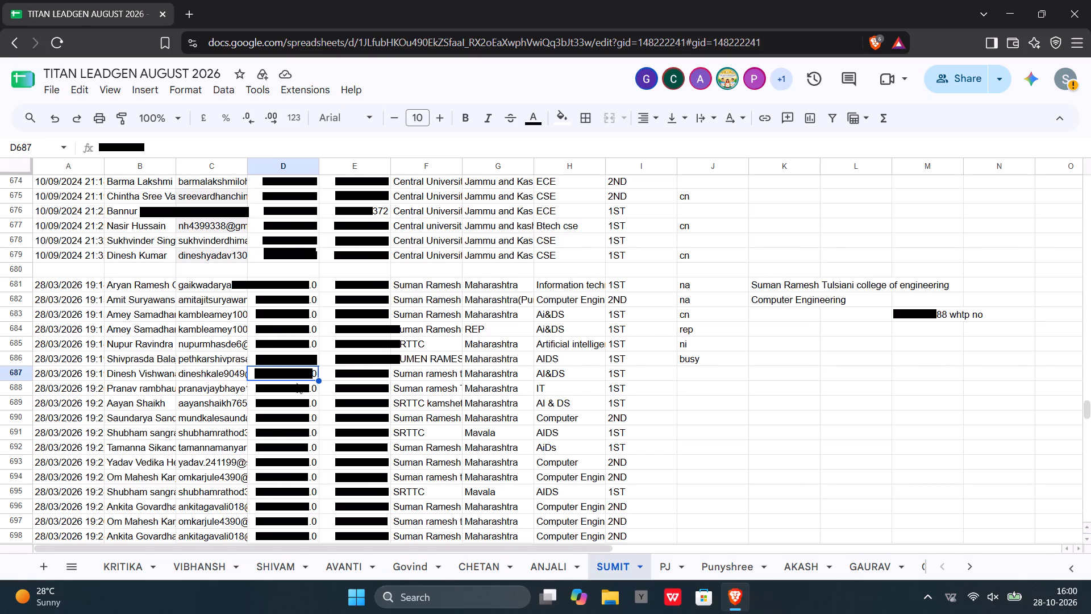
Copy the lead's name from column B of row 687 into cell L688.
right_click(154, 372)
click(214, 146)
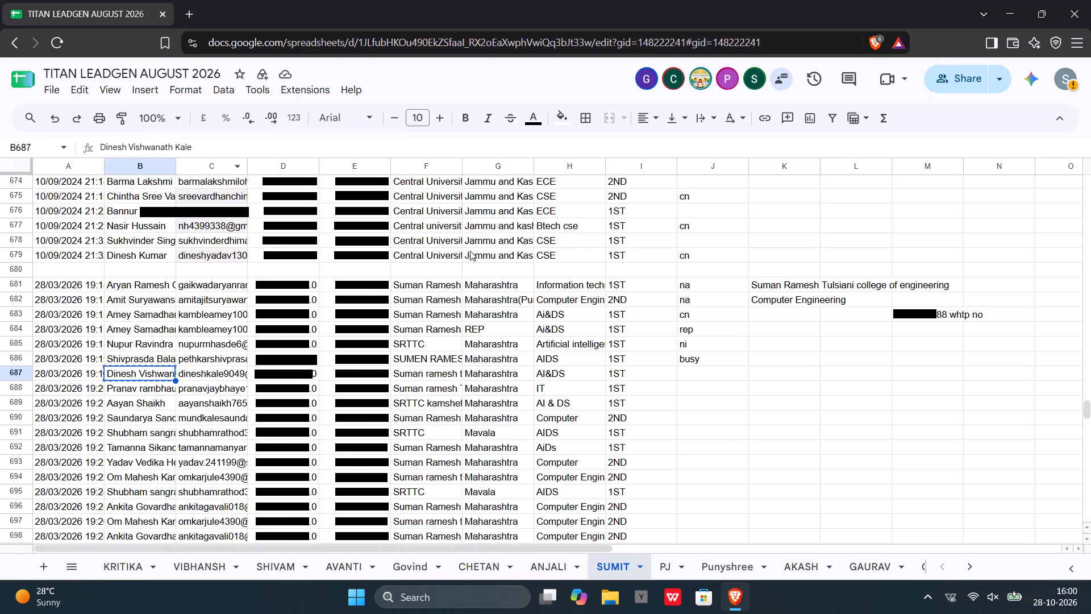
right_click(853, 385)
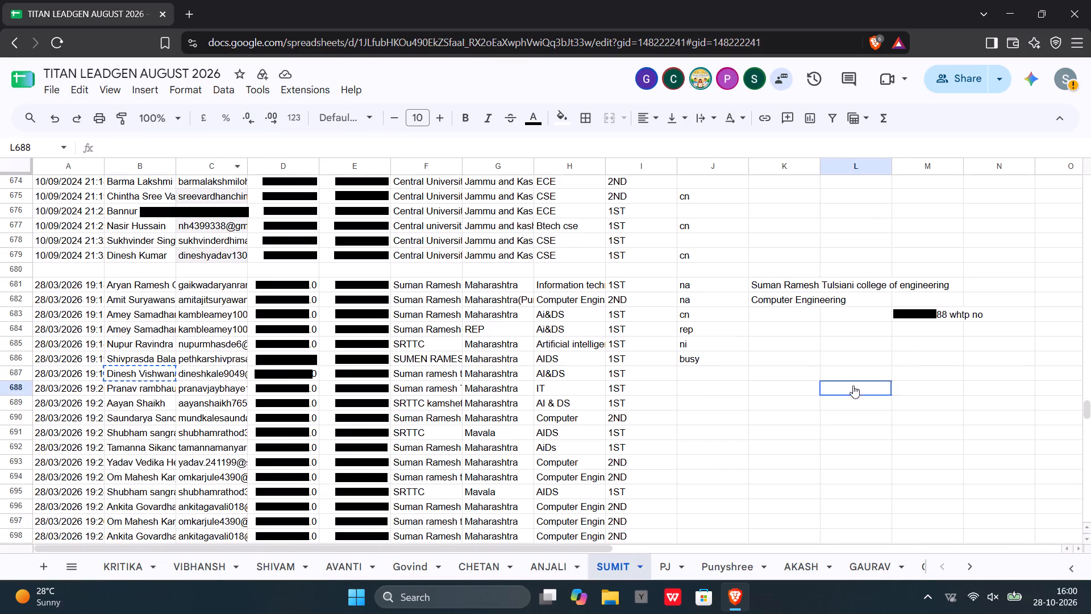
click(902, 173)
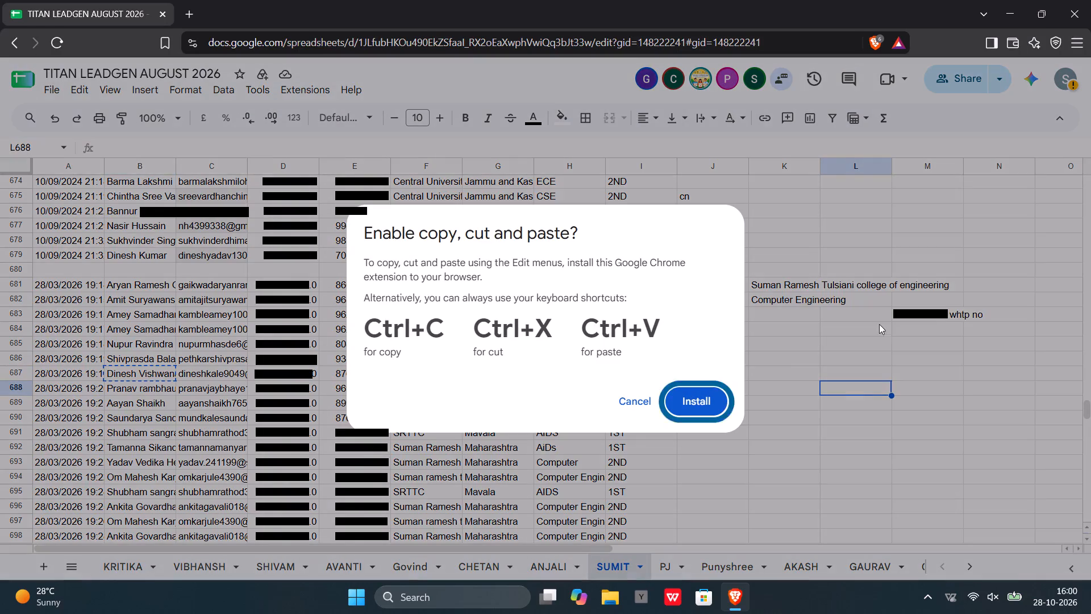
click(630, 394)
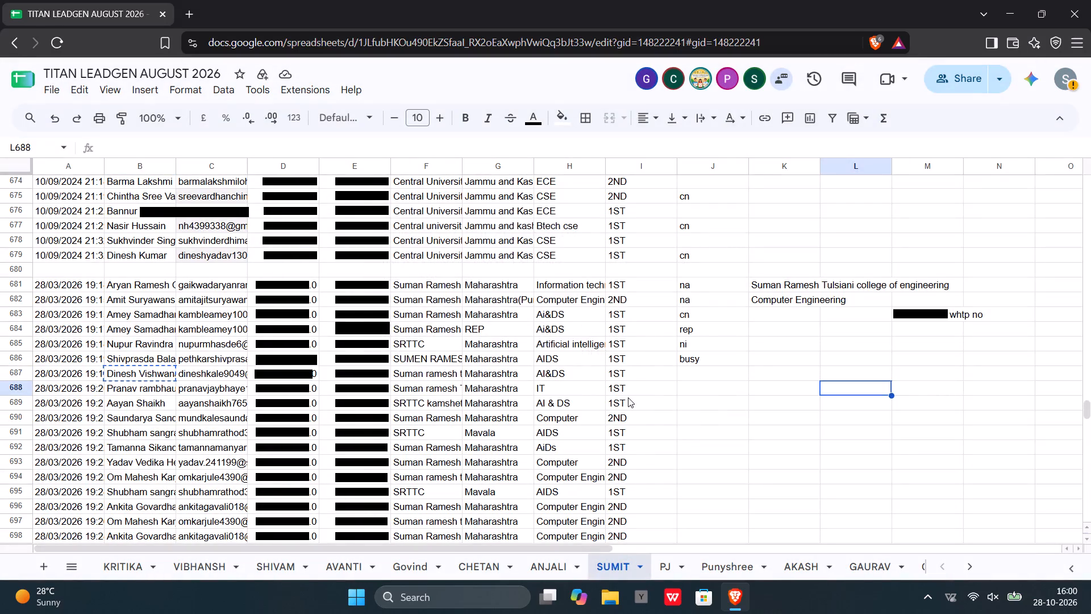
key(ctrl+v)
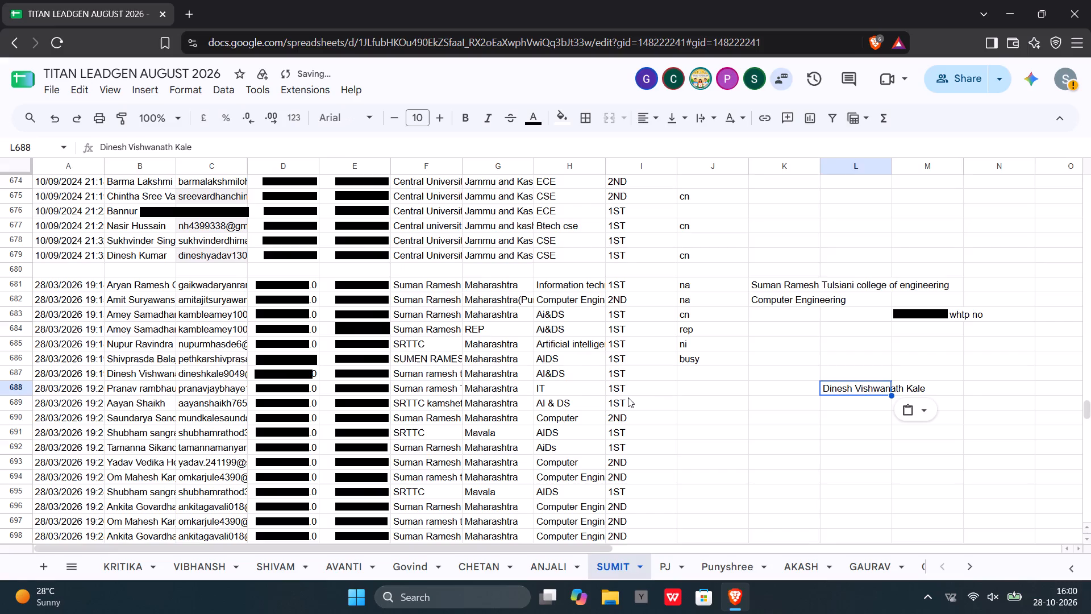
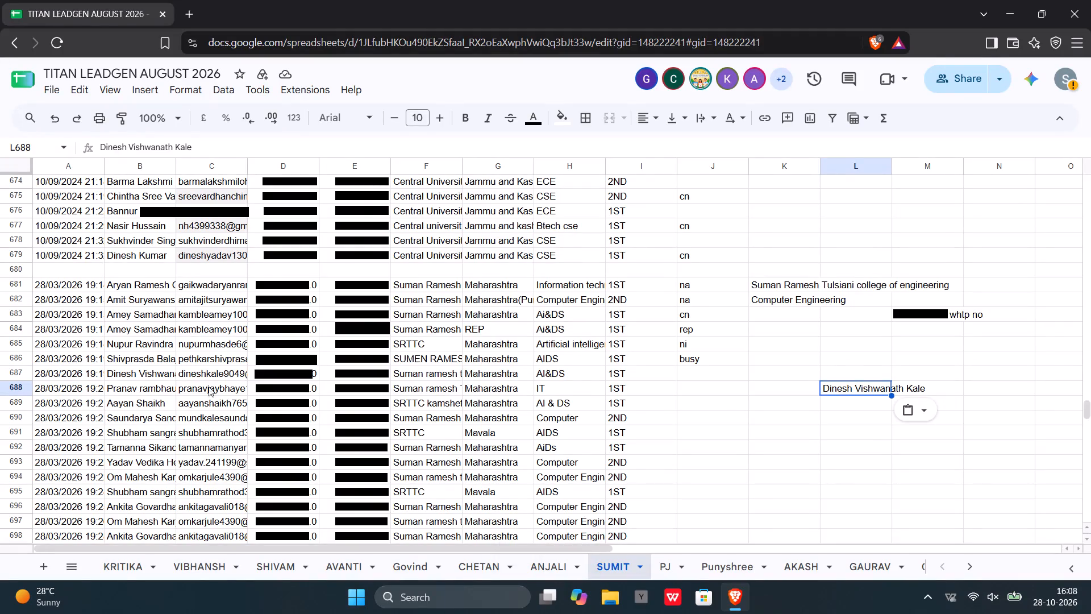
Copy the lead's phone number from column E of row 687.
right_click(357, 370)
click(439, 144)
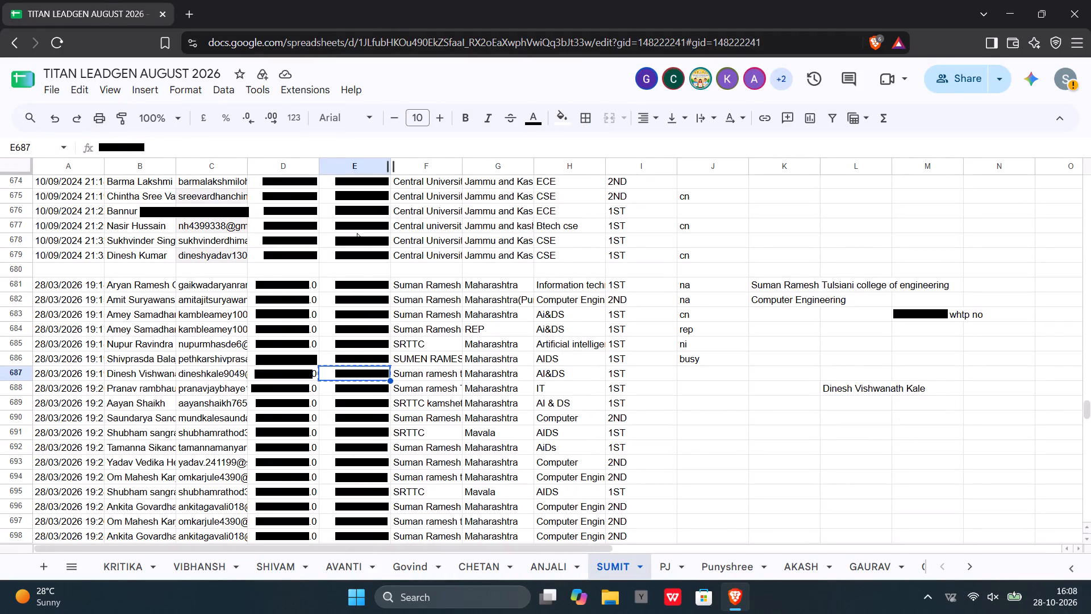
right_click(351, 372)
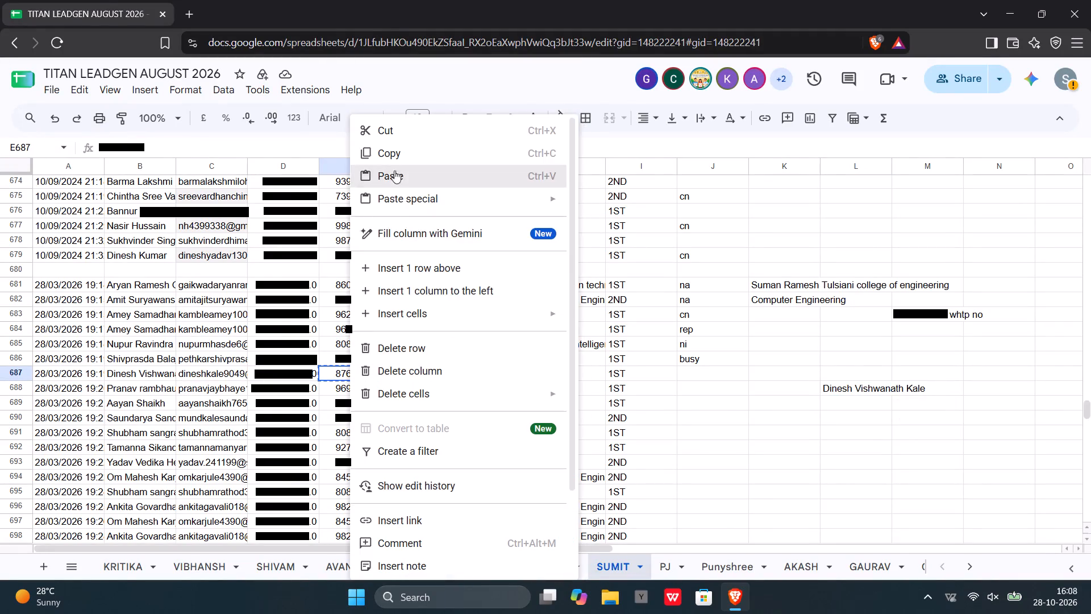
click(399, 159)
Select the lead's name in column B of row 687 and open its cell options.
right_click(143, 368)
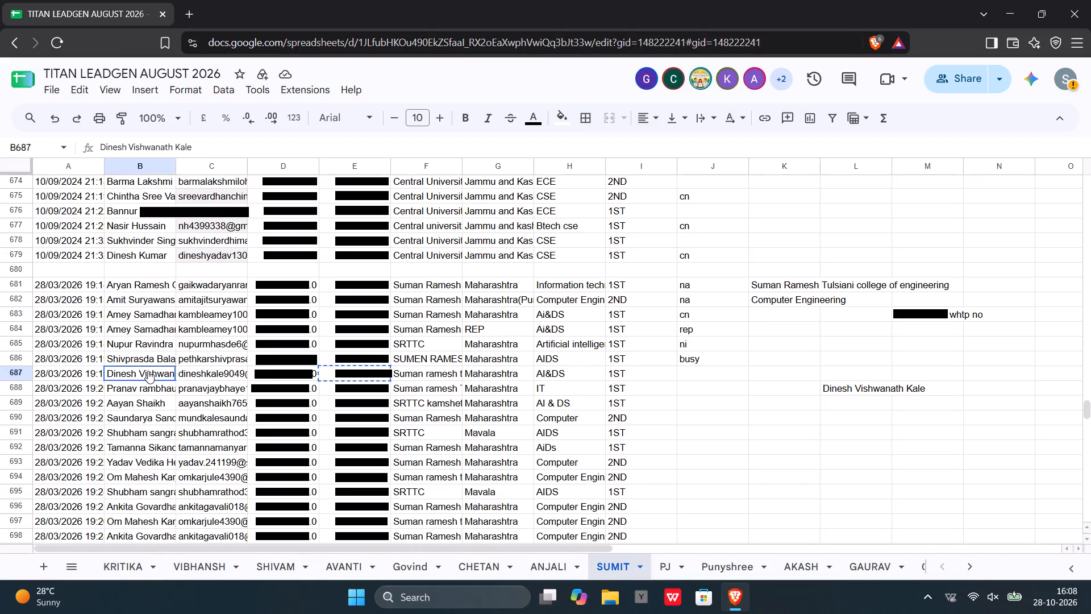
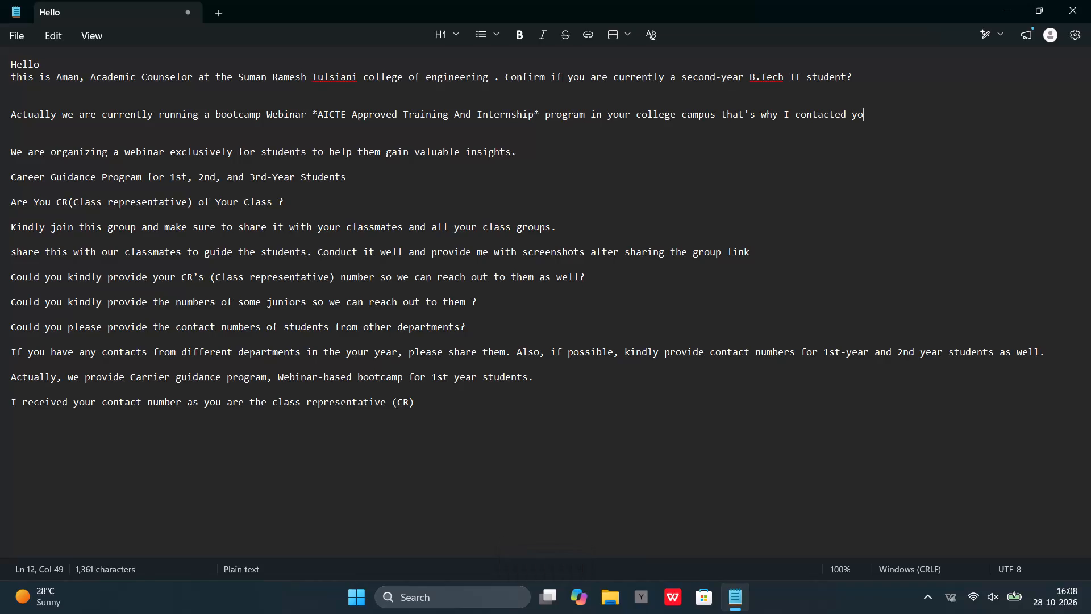
Copy the message line about currently running the AICTE Approved Training And Internship bootcamp webinar on the college campus.
key(ctrl+c)
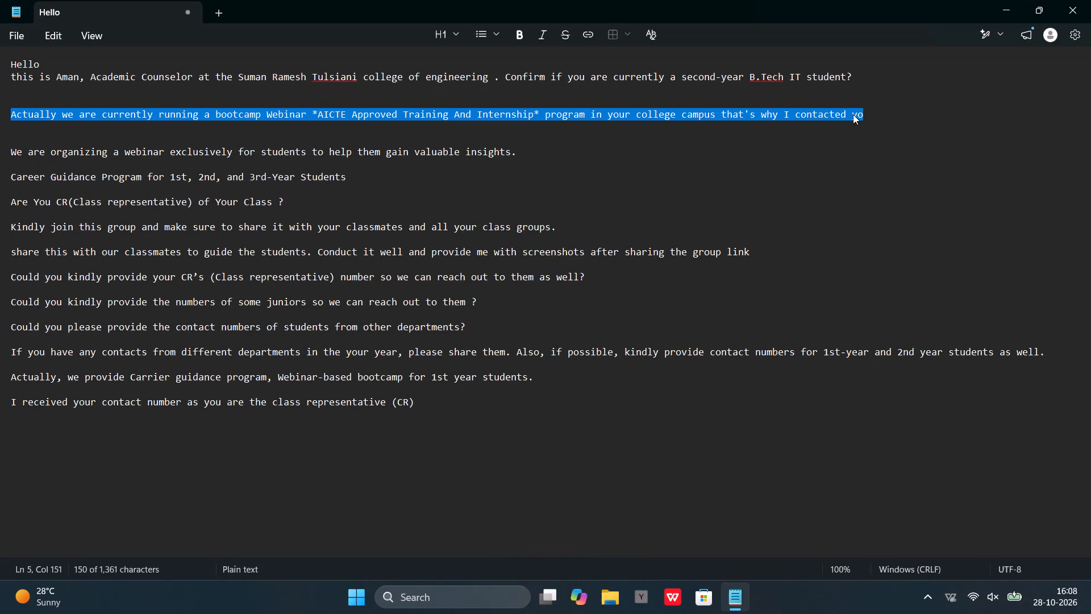
Select the message line "We are organizing a webinar exclusively for students to help them gain valuable insights.".
drag(543, 155, 536, 136)
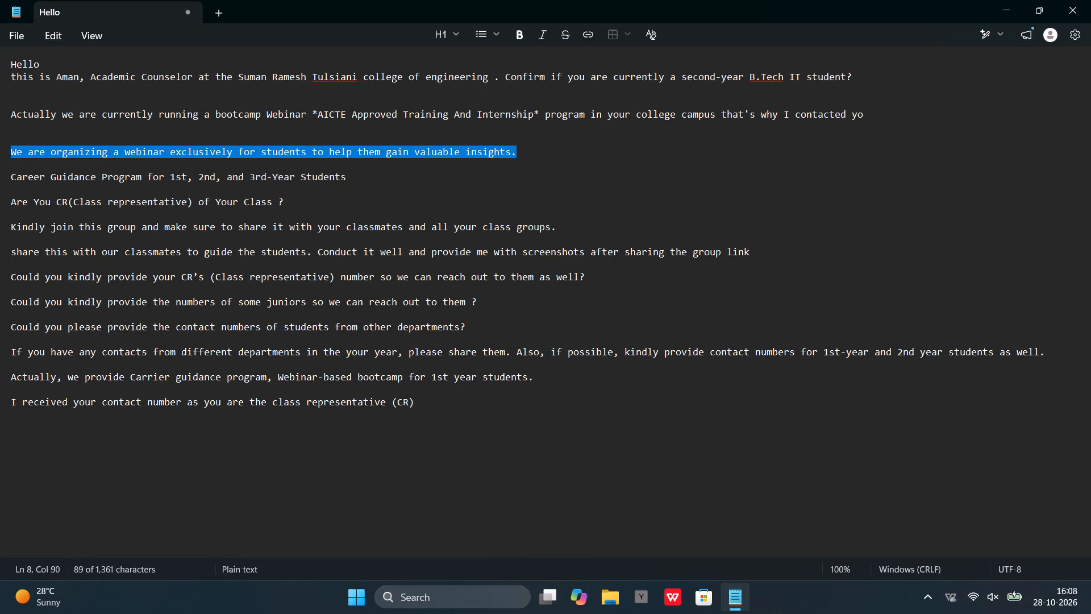
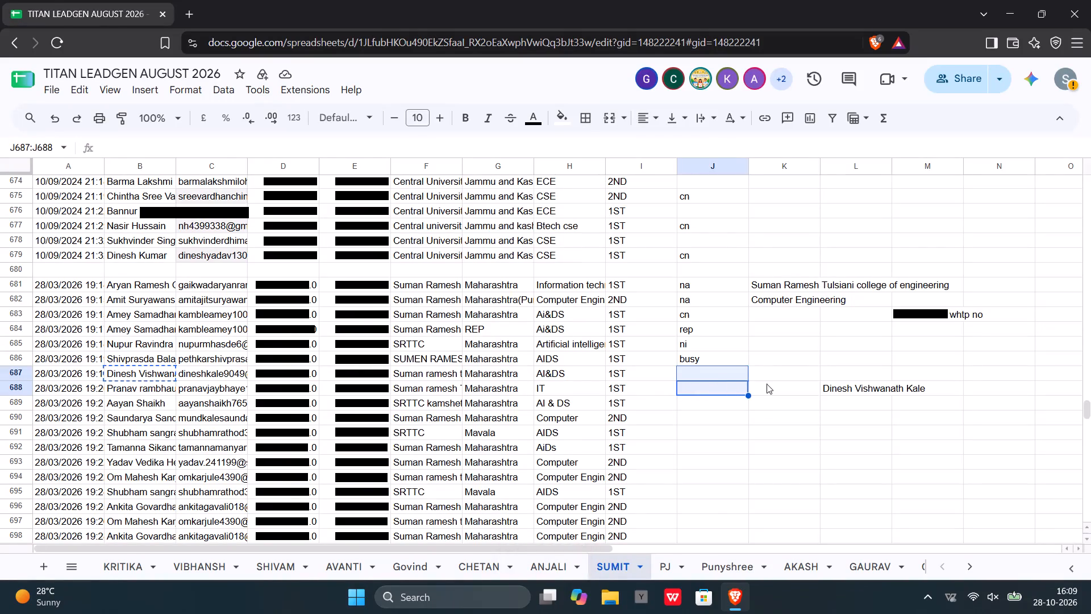
Select the empty call status cell in column J of row 687.
click(768, 384)
click(712, 375)
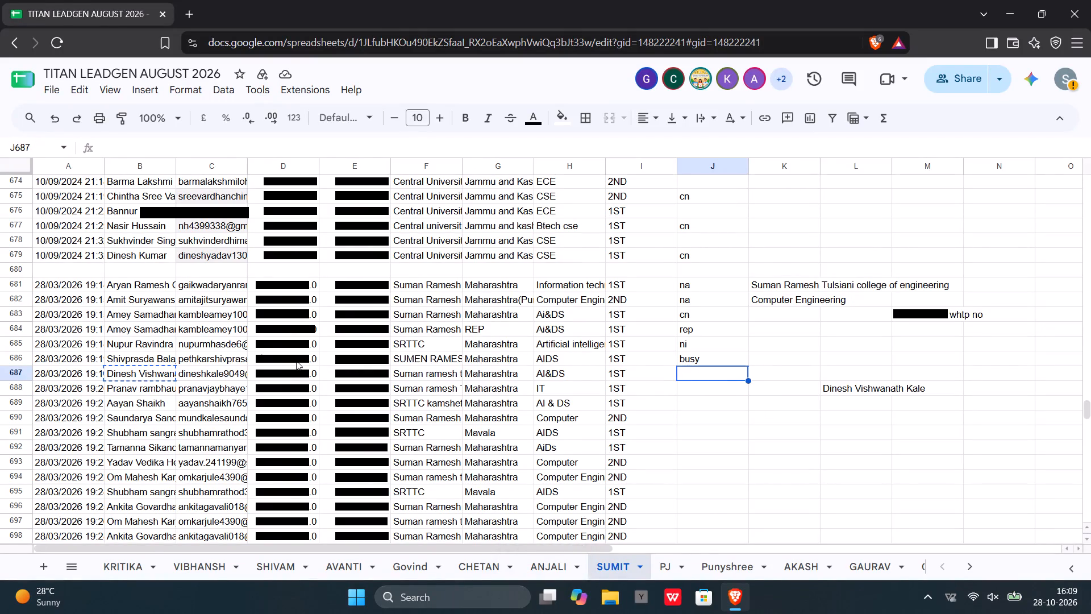
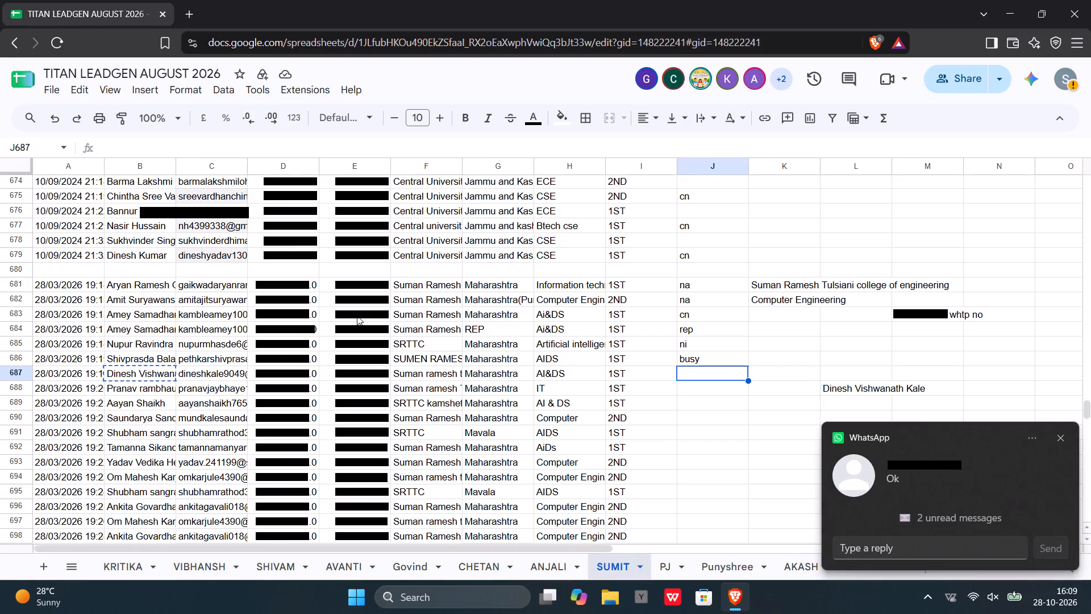
Select the lead's phone number cell in column E of row 683.
click(357, 316)
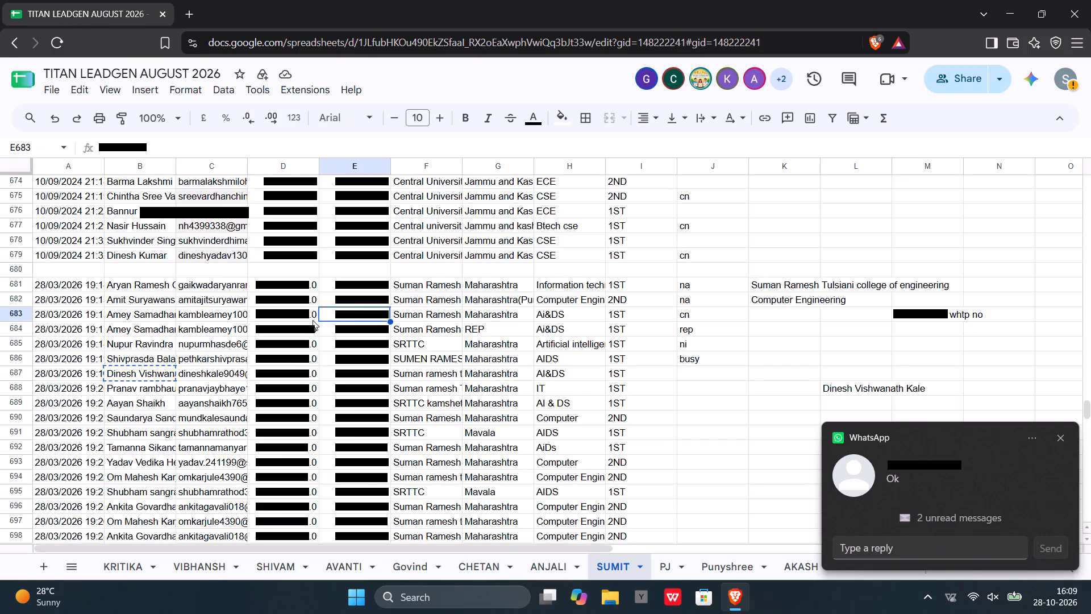
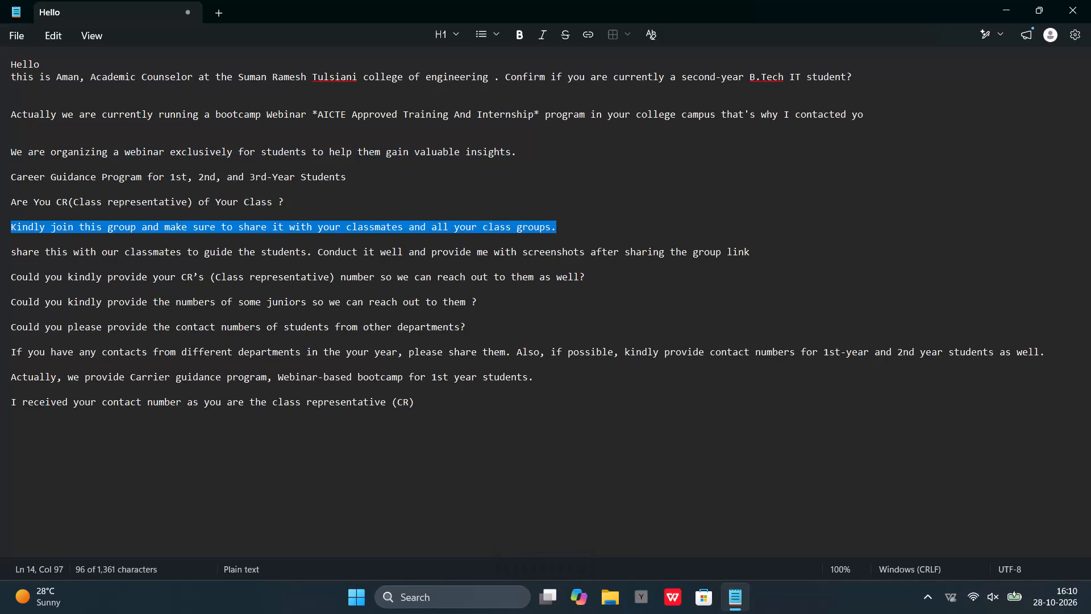
Copy the message line "Kindly join this group and make sure to share it with your classmates and all your class groups.".
key(ctrl+c)
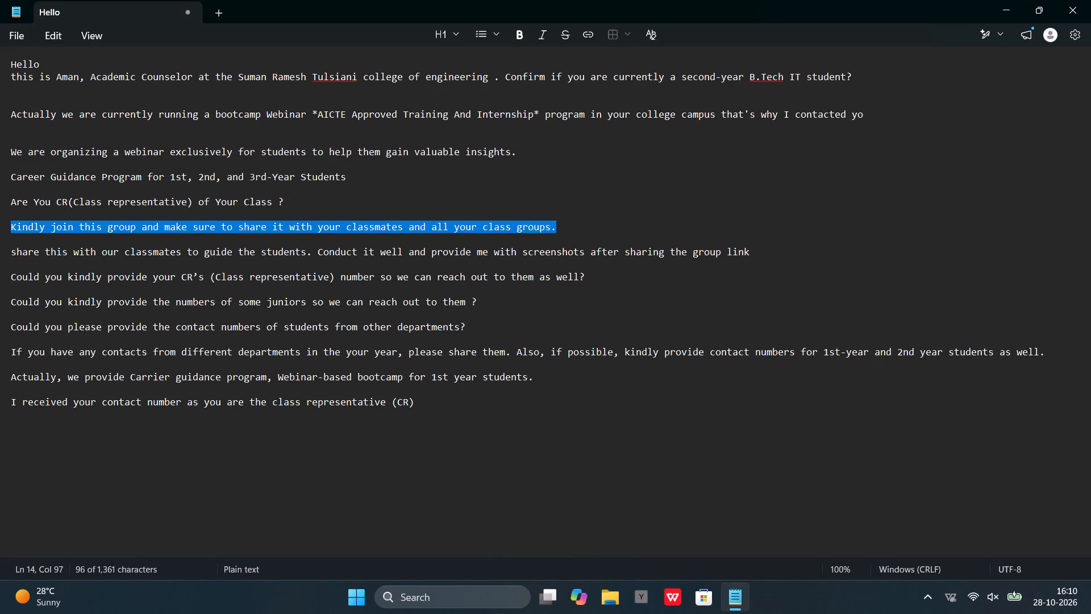
Copy the message line "share this with our classmates to guide the students", including its request for screenshots after sharing the group link.
drag(777, 257, 767, 236)
key(ctrl+c)
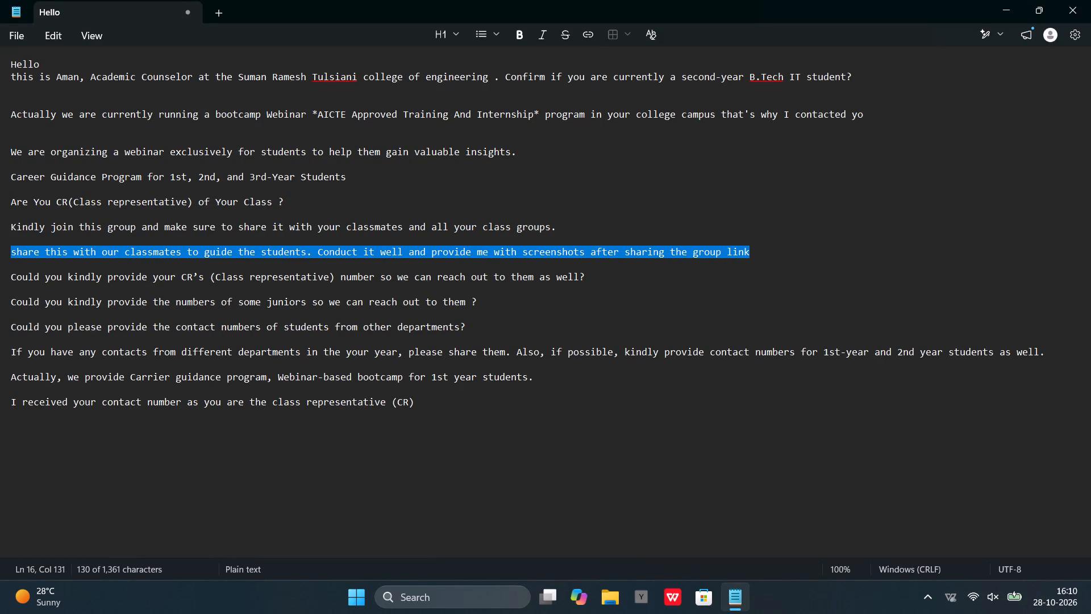
click(692, 313)
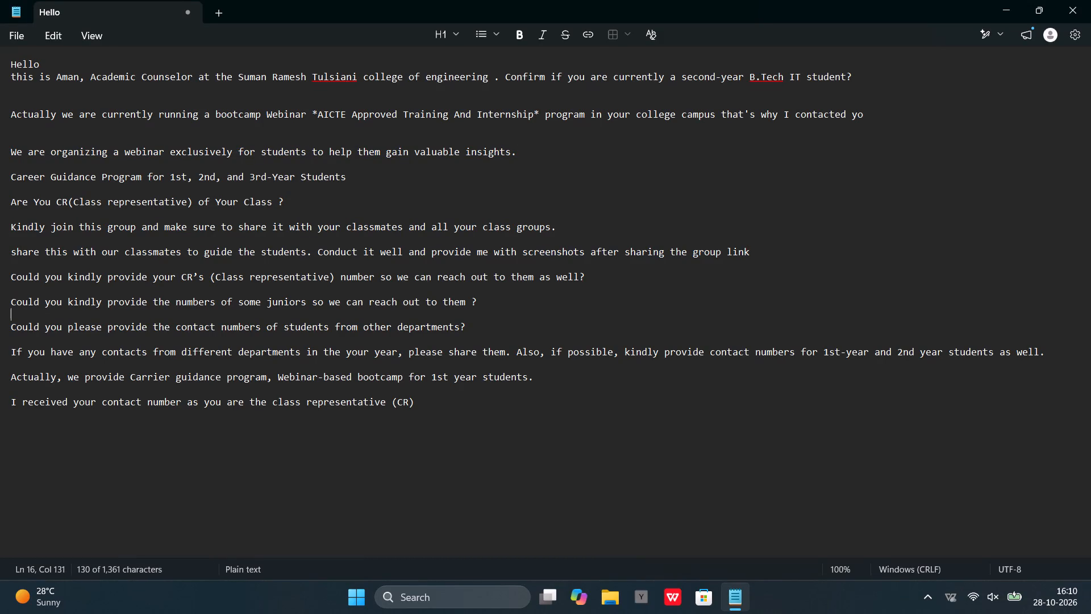
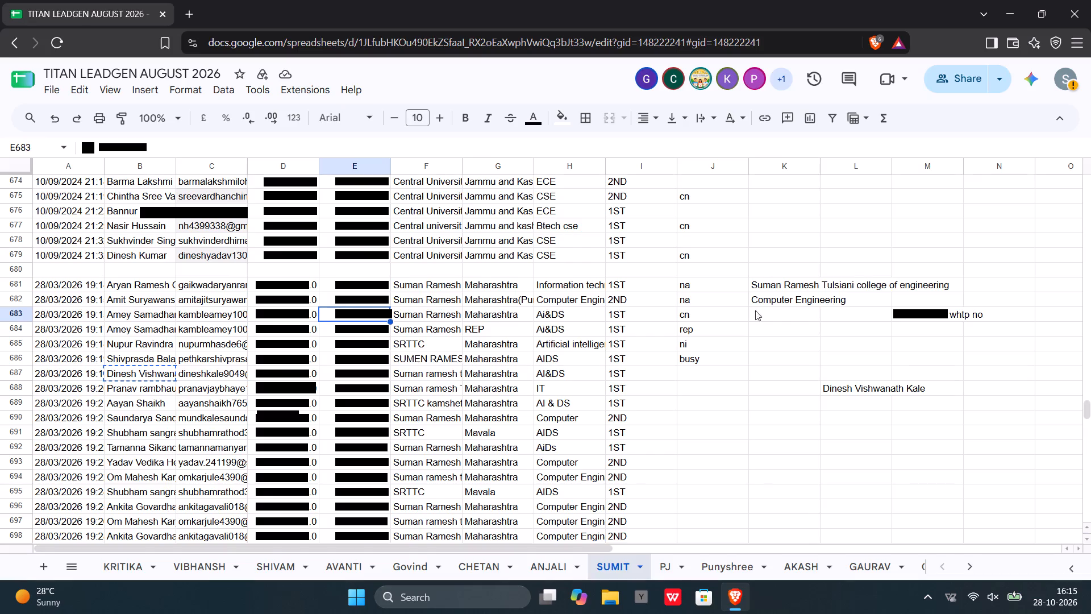
Change the status in column J of row 682 to "not connect".
click(701, 300)
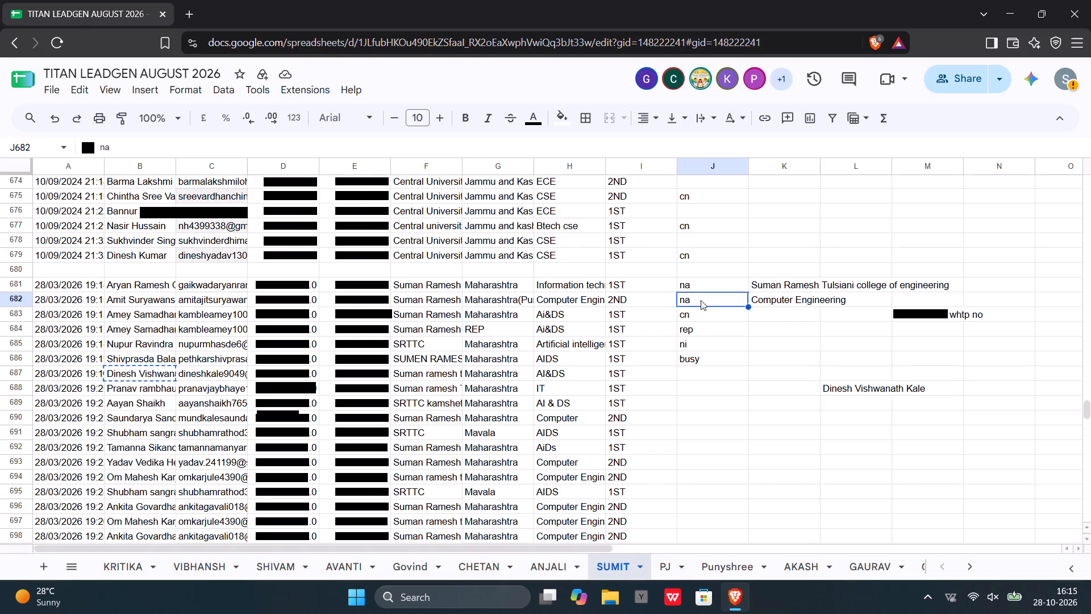
key(BackSpace)
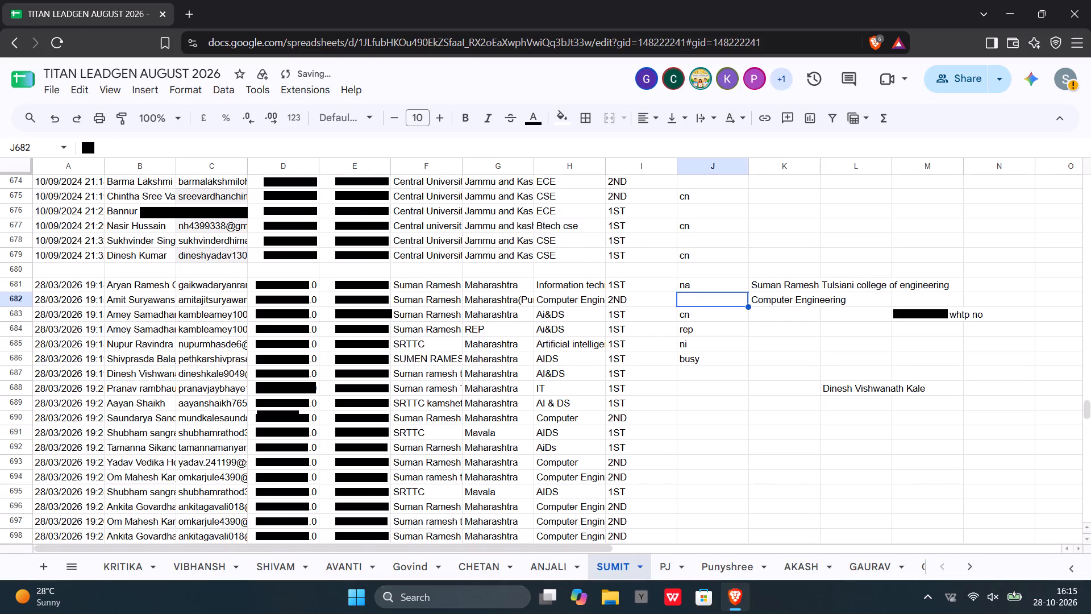
key(n)
text(ot)
key(space)
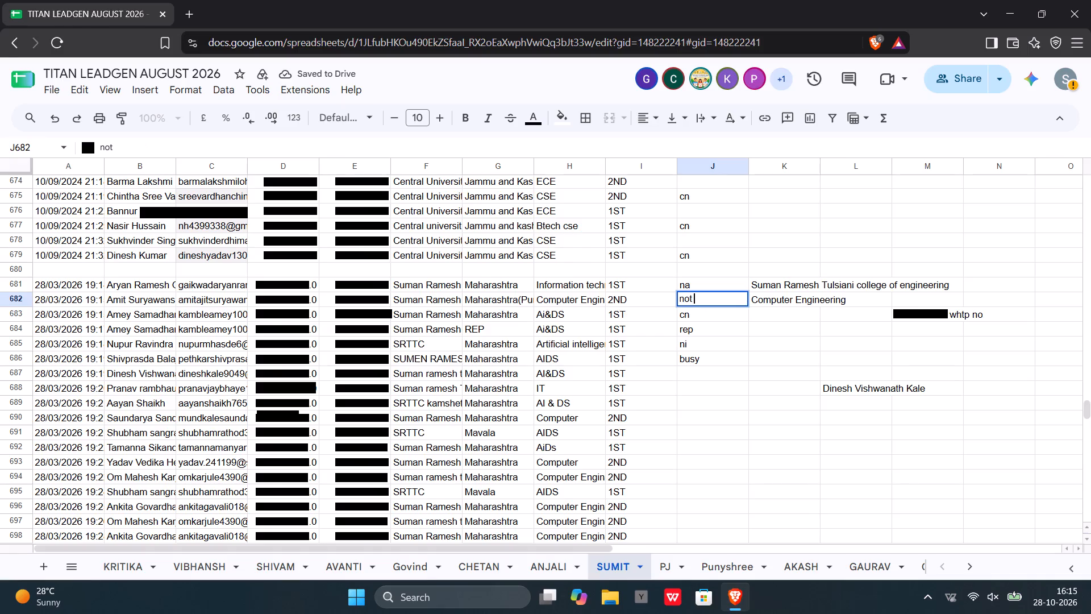
key(BackSpace)
key(BackSpace)
key(BackSpace)
key(c)
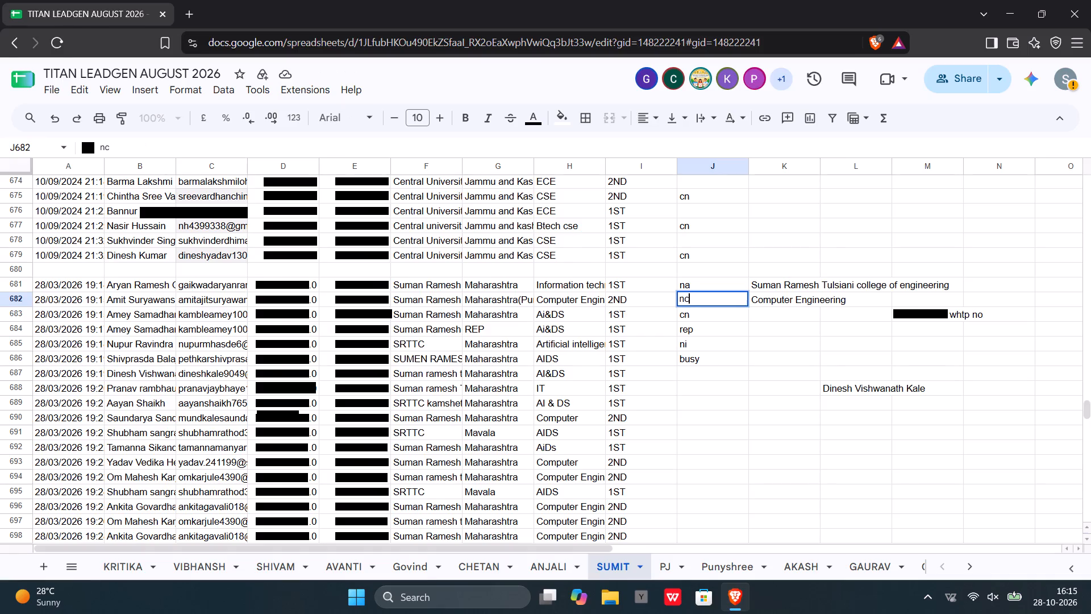
key(BackSpace)
text(ot connect)
key(Right)
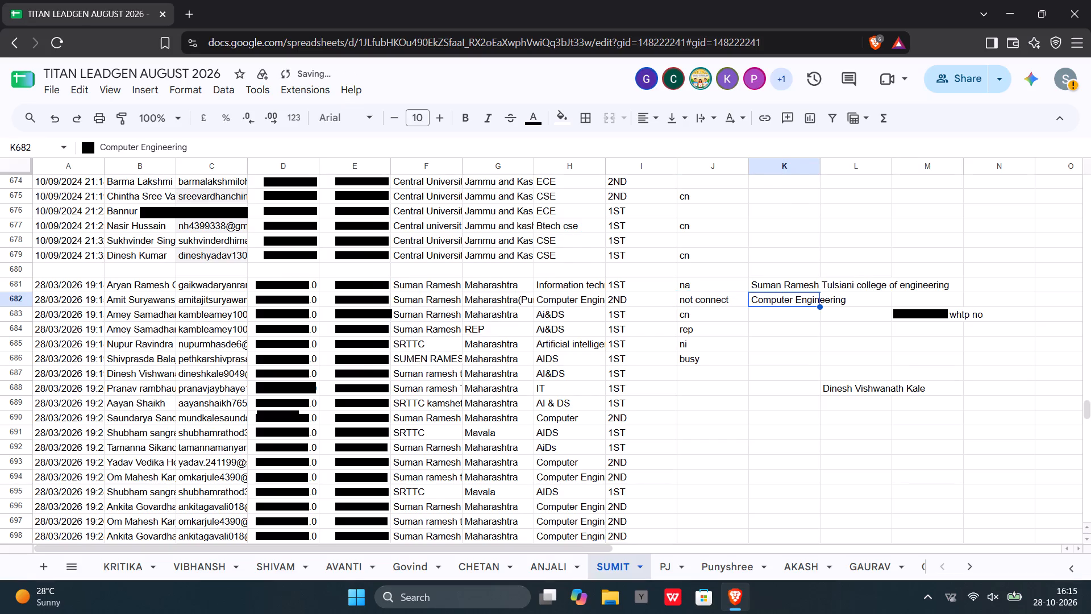
Replace the note in column K of row 682 with "hangup".
key(BackSpace)
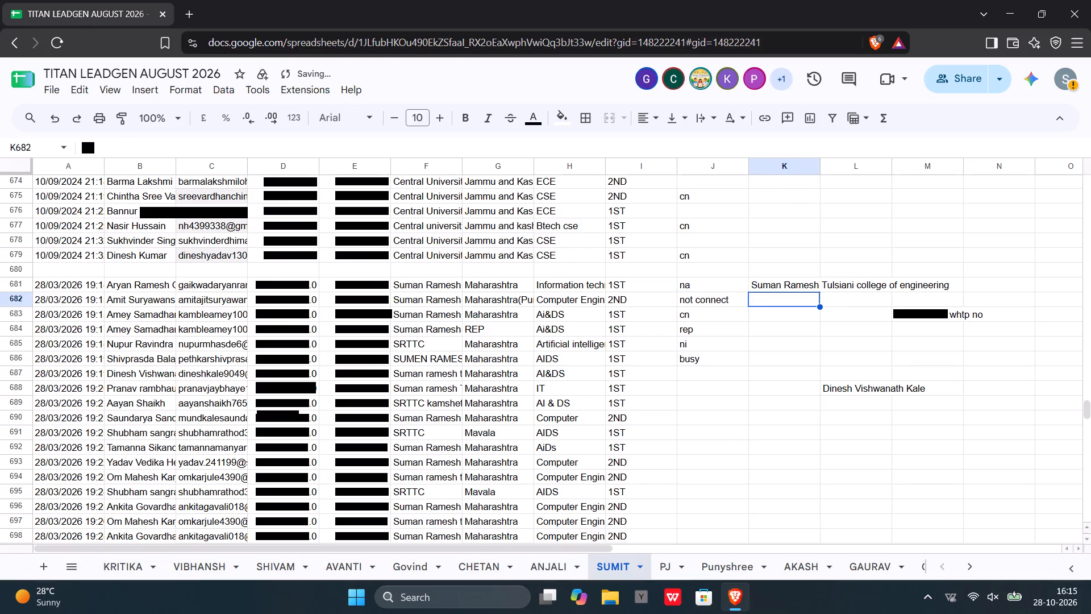
text(hanfup)
key(BackSpace)
key(BackSpace)
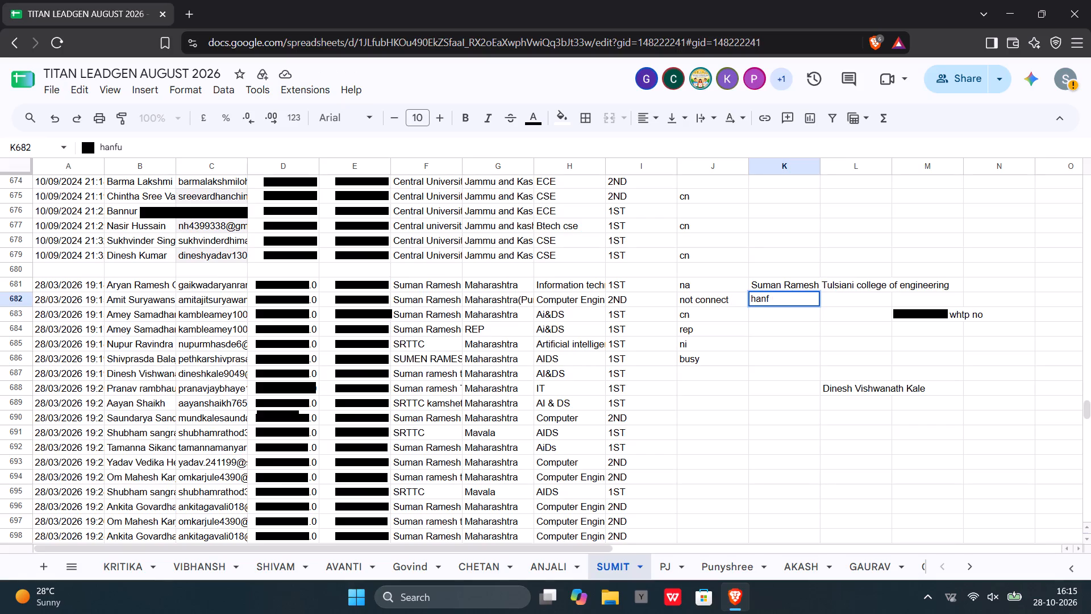
key(BackSpace)
text(gup)
click(789, 312)
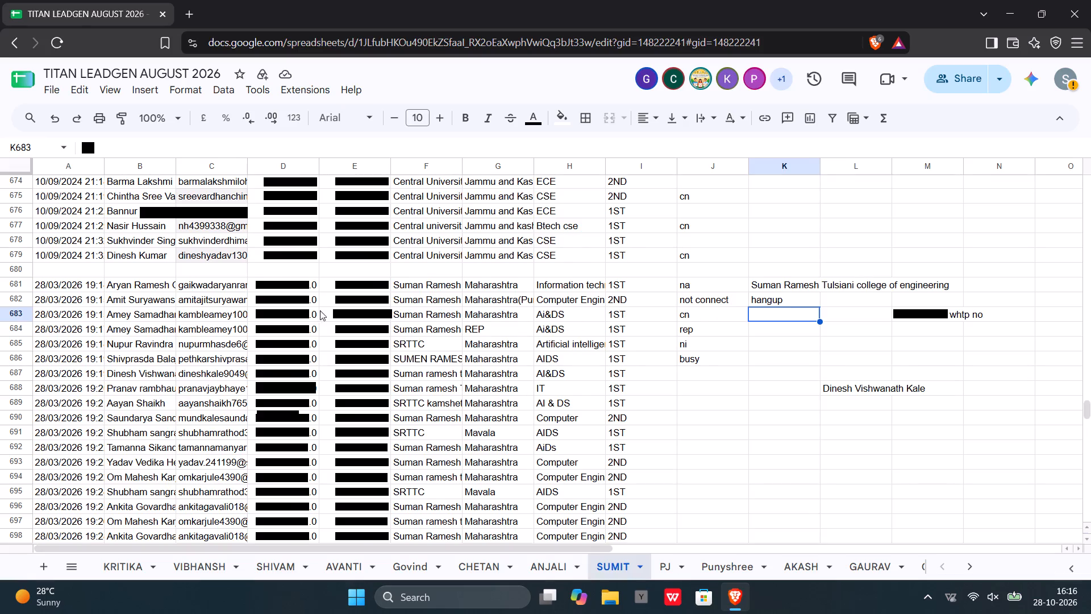
Copy the phone number in column D of the lead in row 683.
right_click(293, 310)
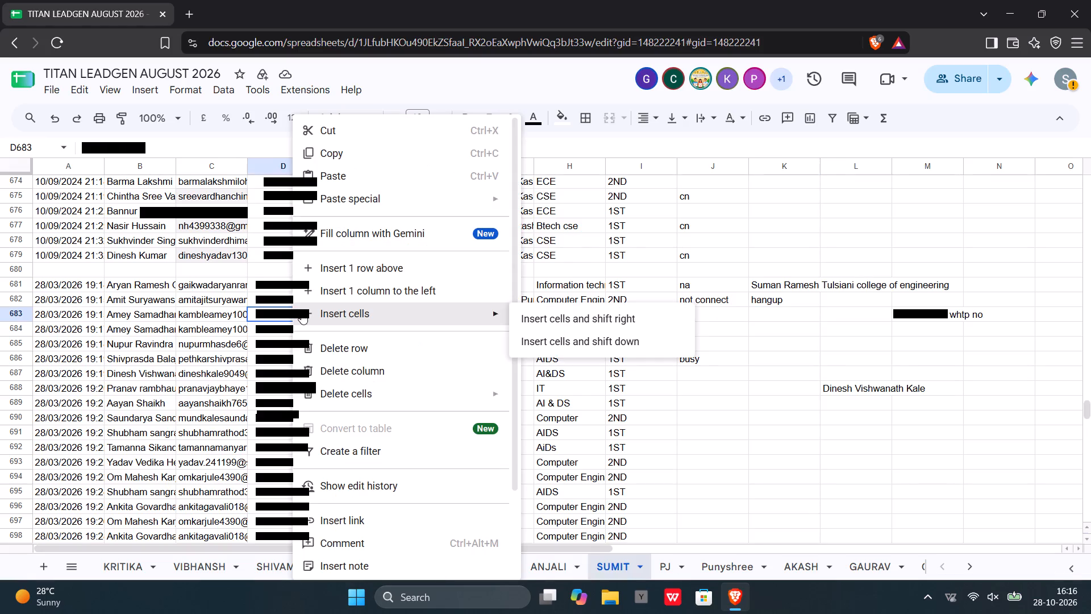
click(360, 157)
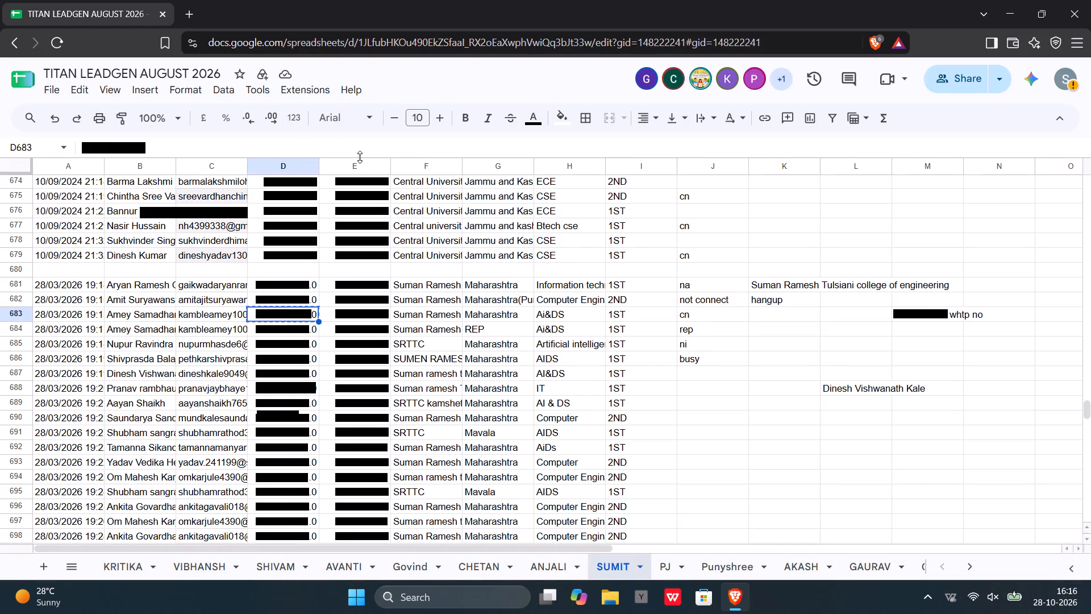
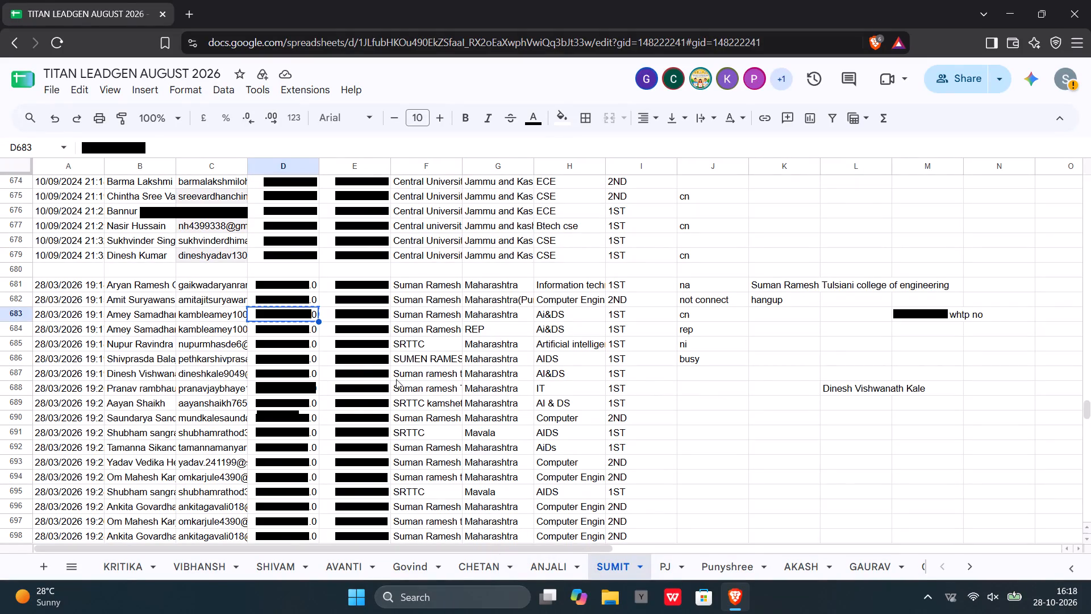
Enter the call status "cn" in column J for the lead in row 687.
click(709, 368)
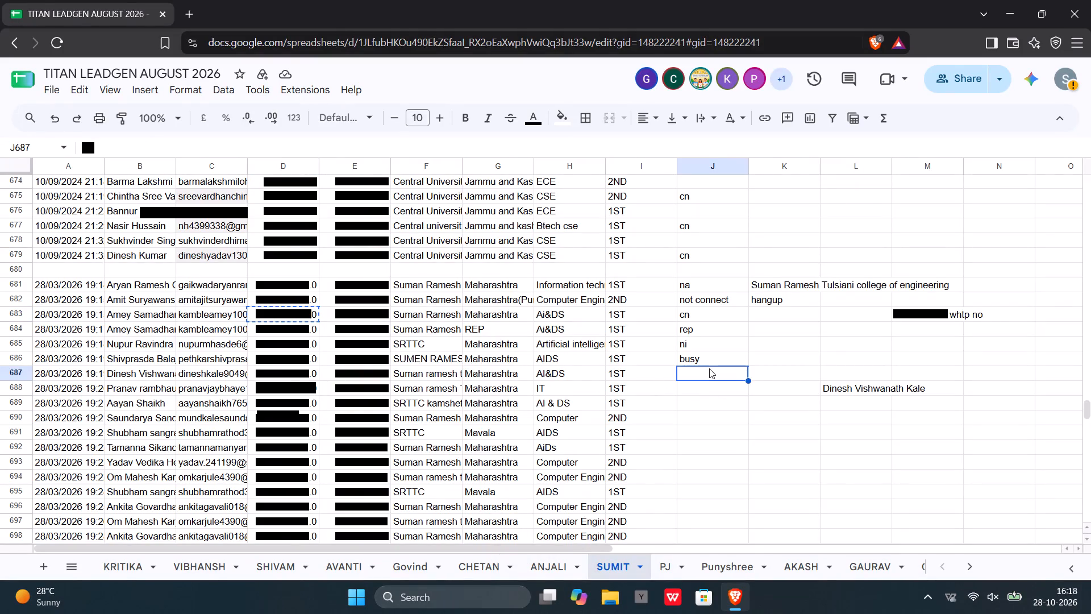
key(c)
text(n/t)
text(]])
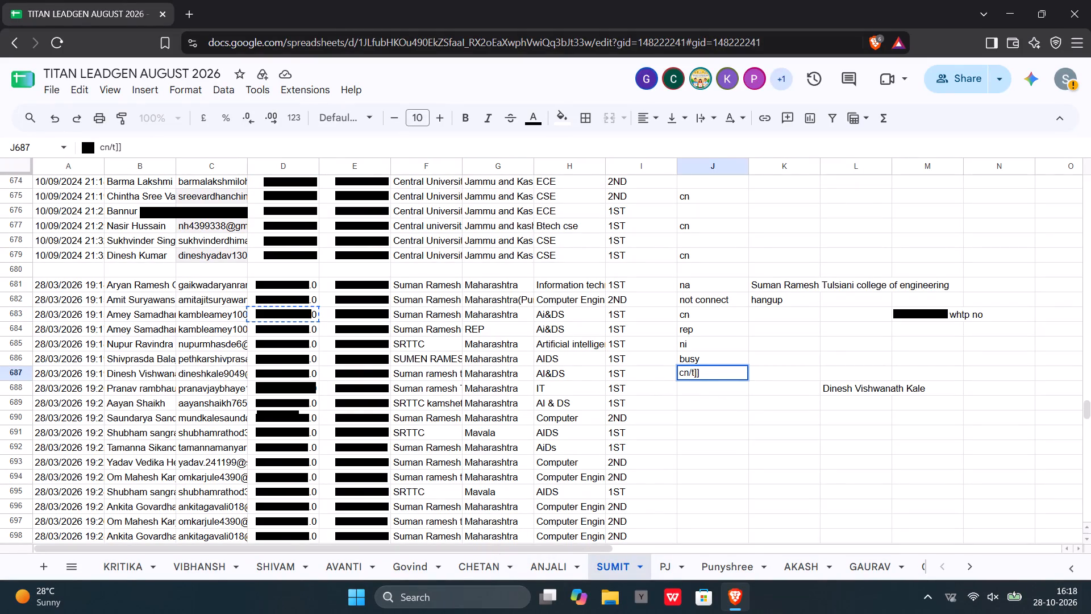
key(BackSpace)
key(BackSpace)
key(BackSpace)
key(BackSpace)
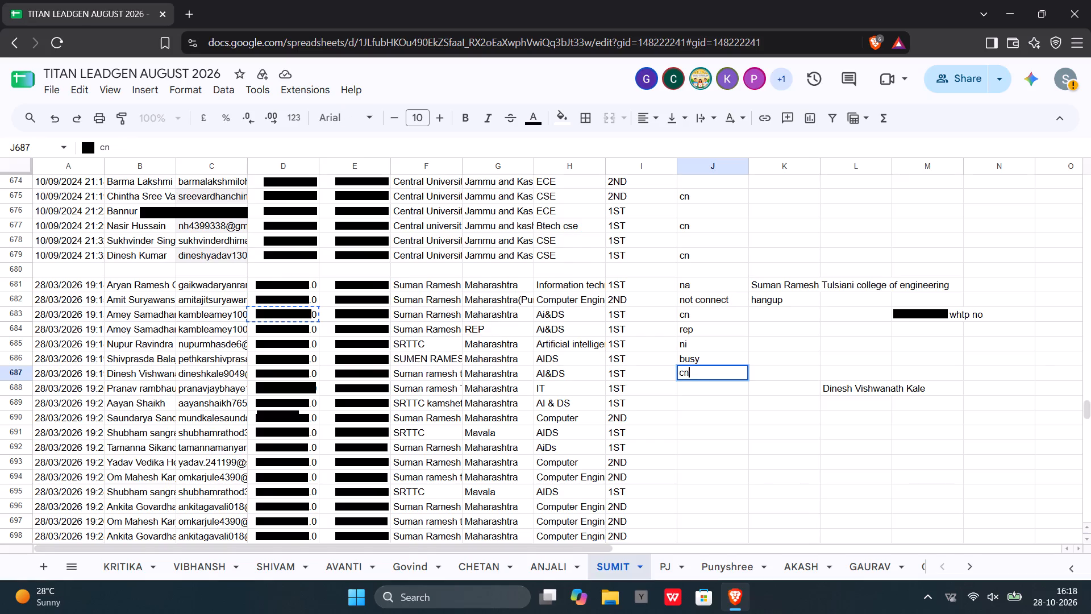
key(Right)
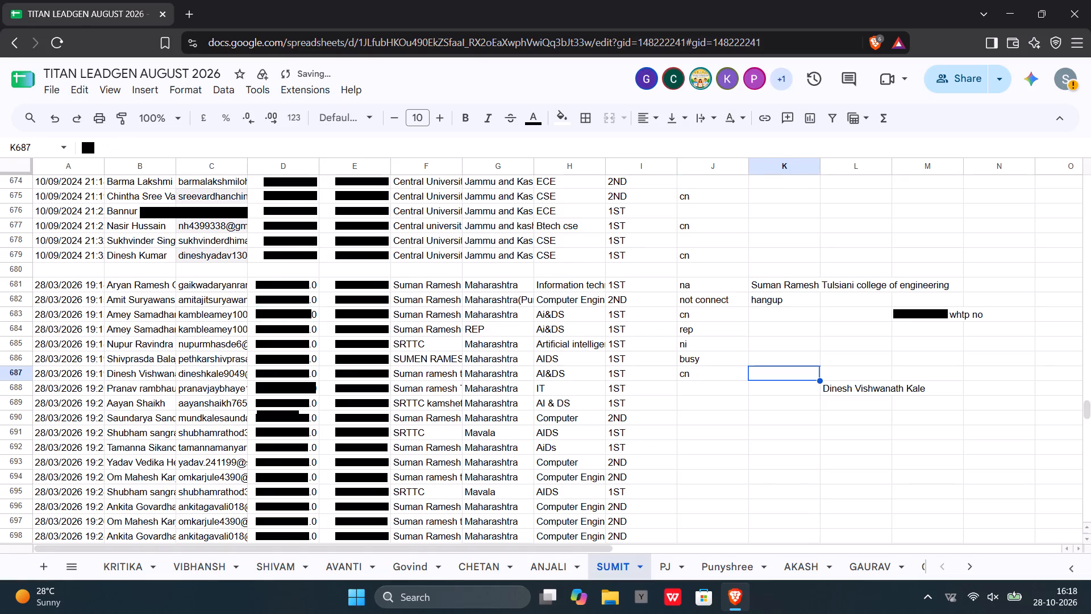
Enter the note "txt" in column K for the lead in row 687.
text(txr)
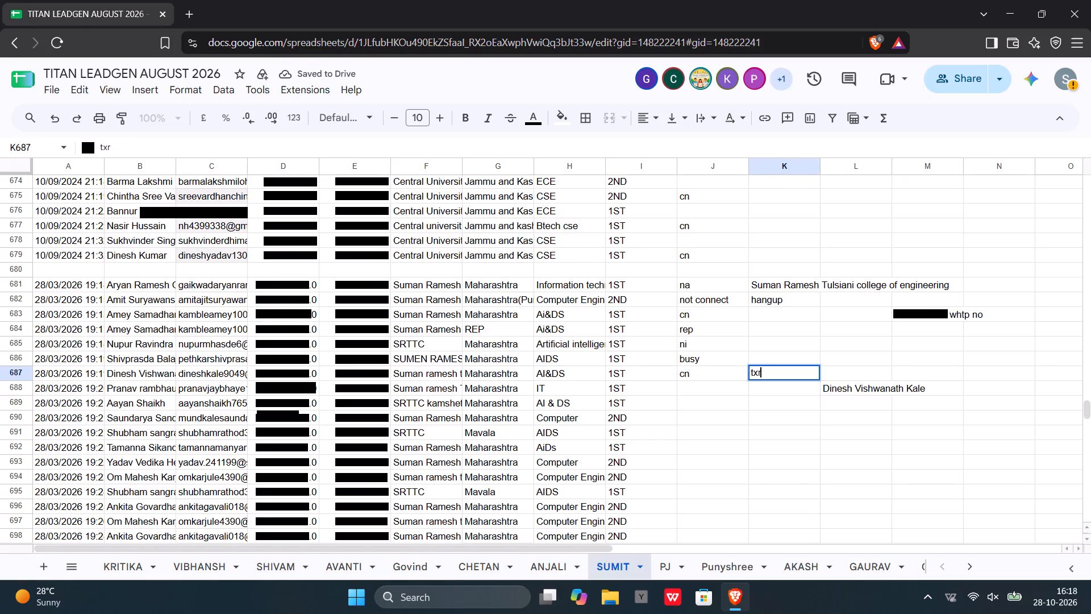
key(BackSpace)
key(t)
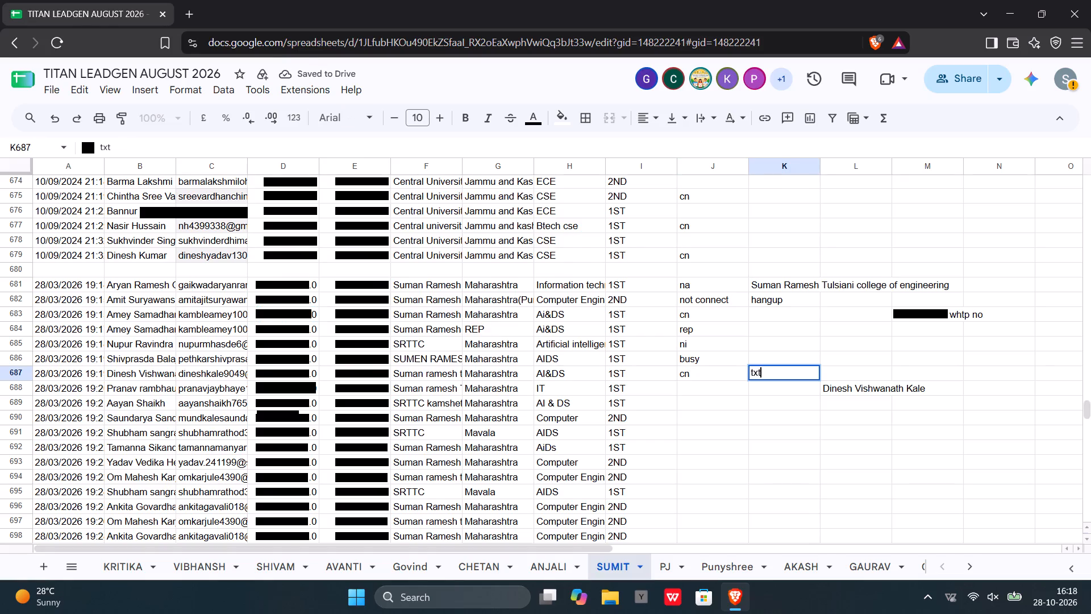
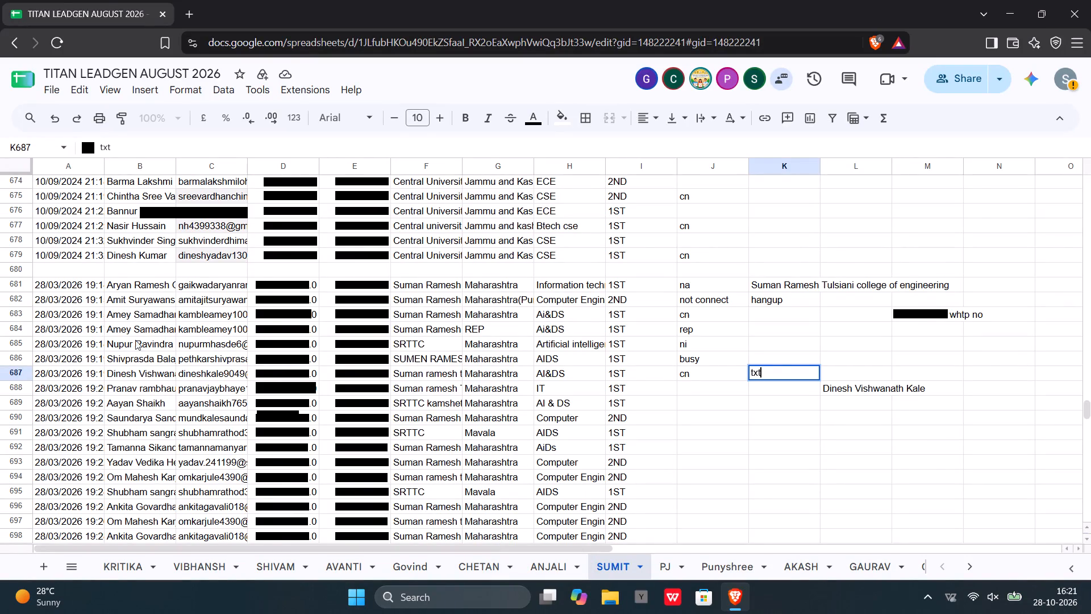
Replace the call status in column J for the lead in row 634 with "ni".
scroll(135, 362, up, 10)
scroll(135, 362, down, 2)
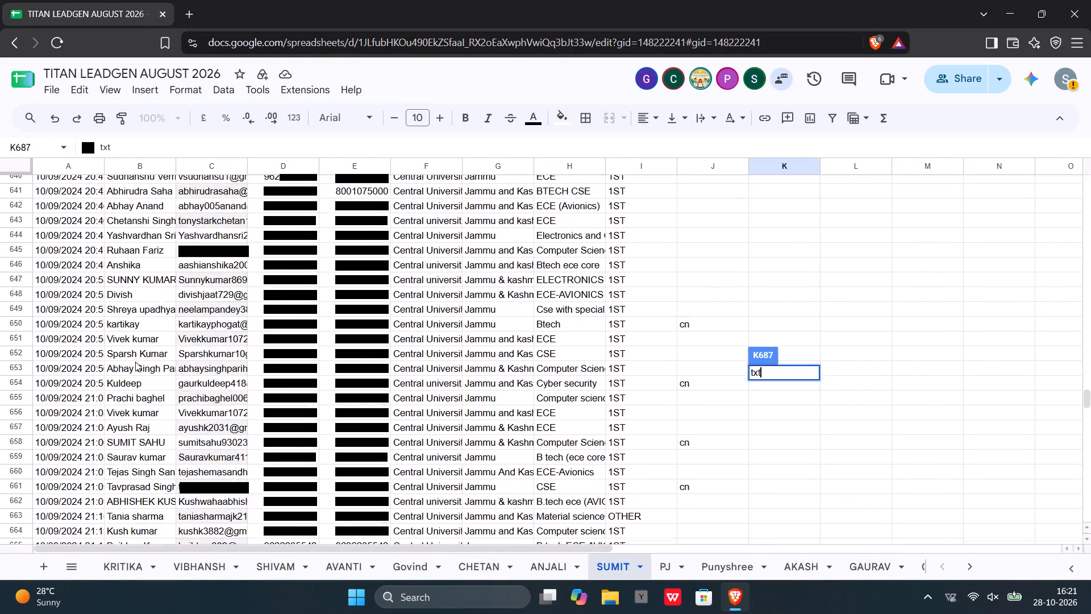
scroll(135, 362, down, 8)
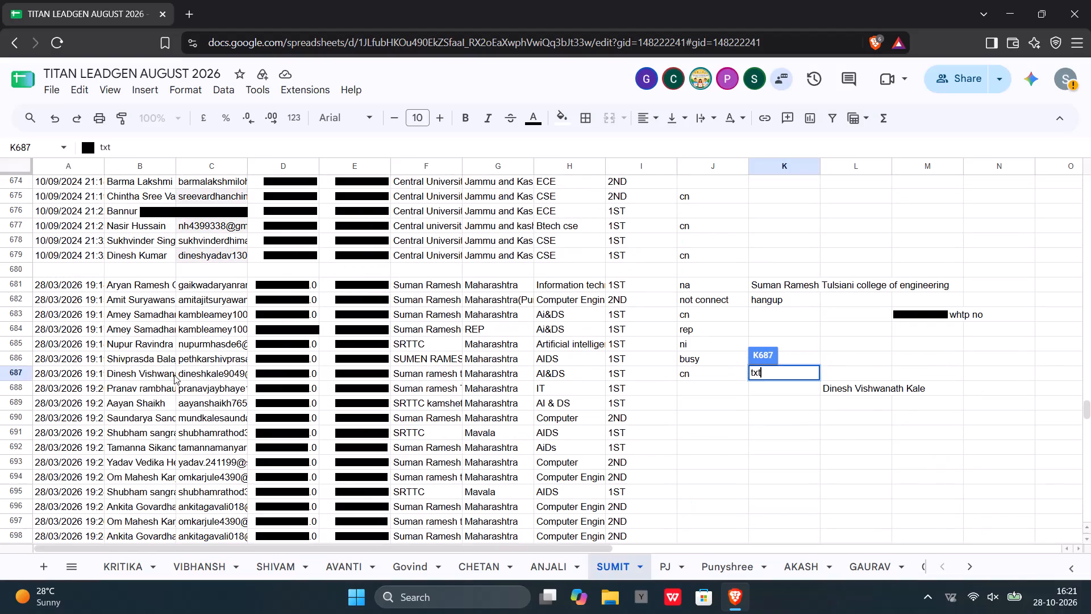
click(696, 430)
scroll(703, 383, up, 4)
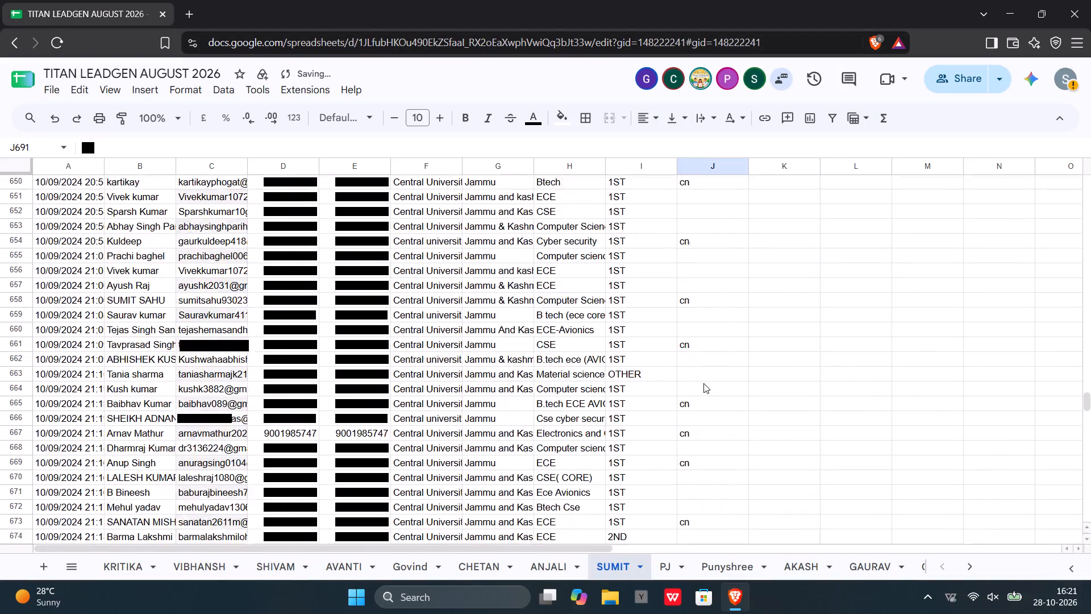
scroll(703, 383, up, 9)
scroll(703, 383, down, 2)
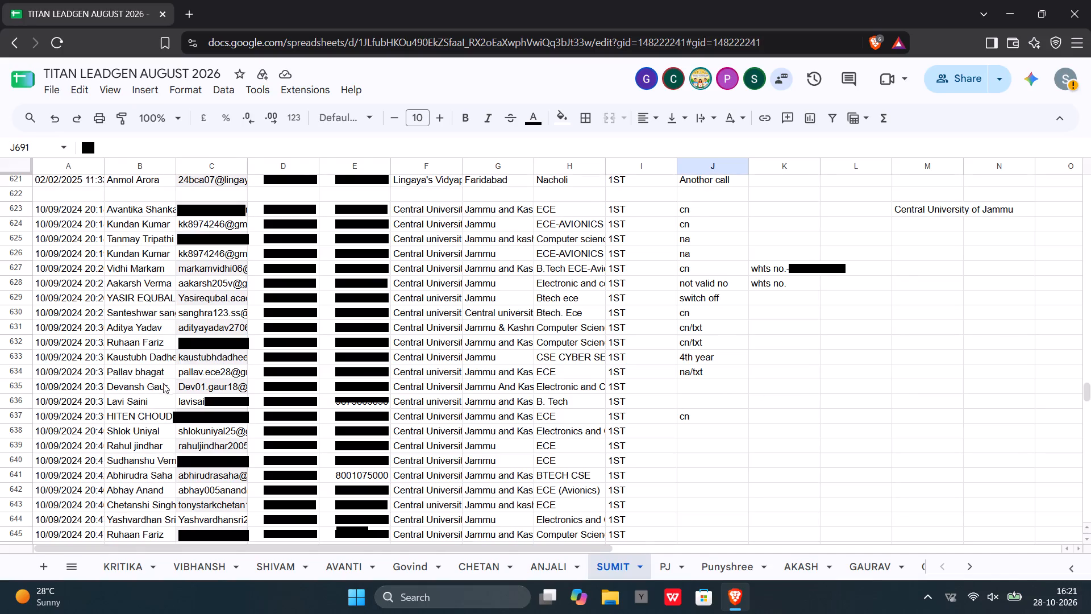
click(708, 372)
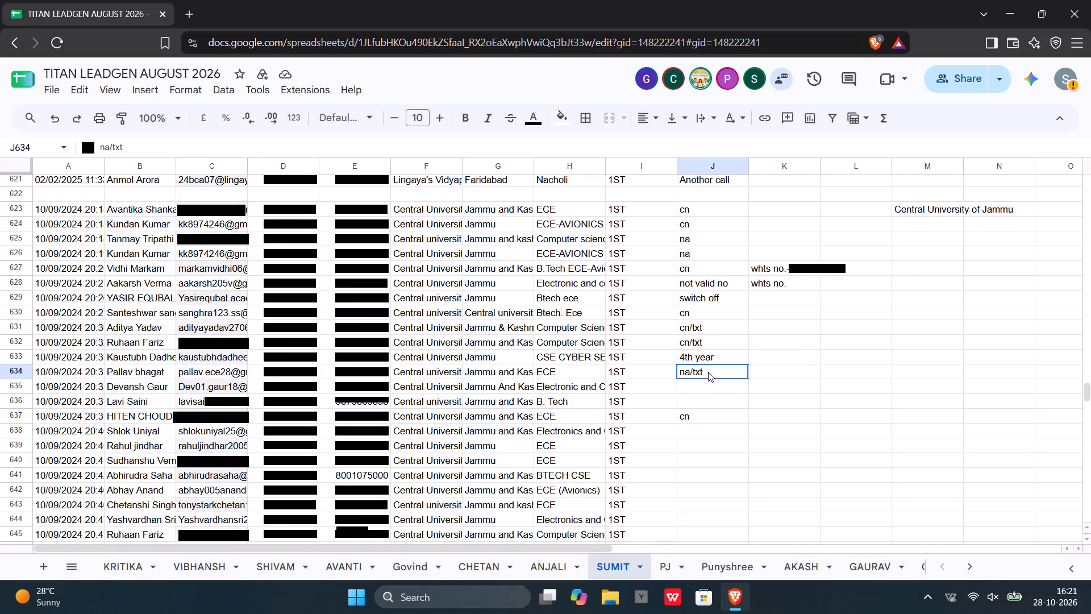
key(BackSpace)
text(ni)
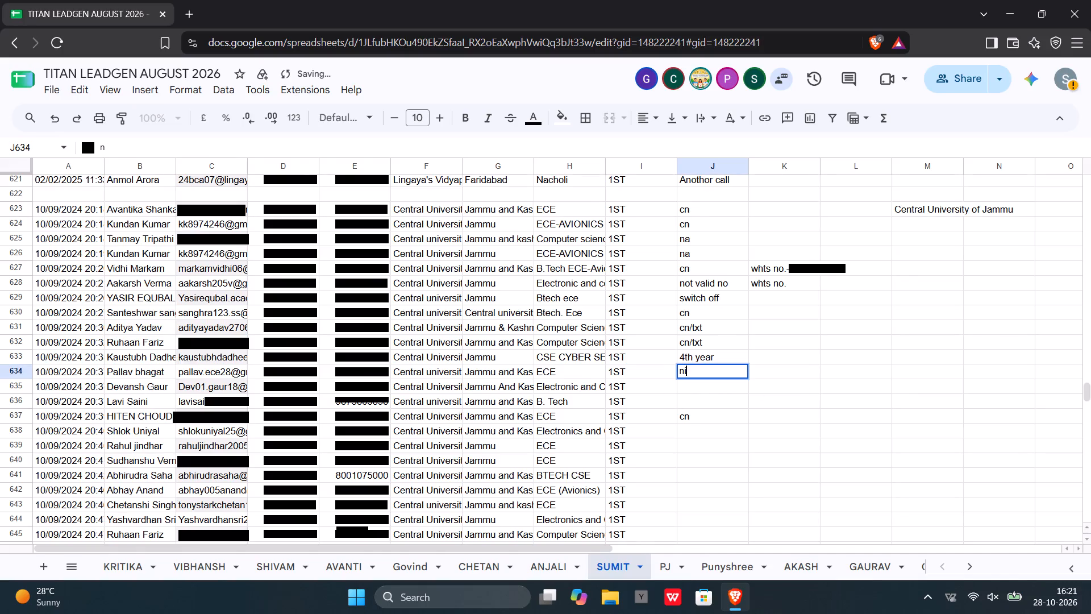
click(723, 389)
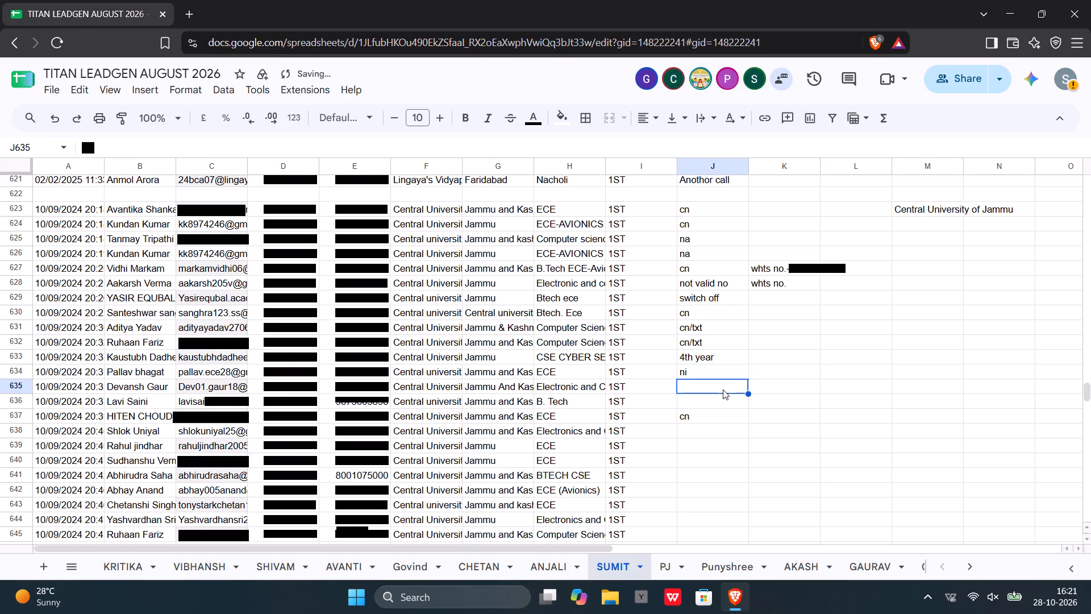
Clear the lead name from column L in row 688.
scroll(654, 385, down, 4)
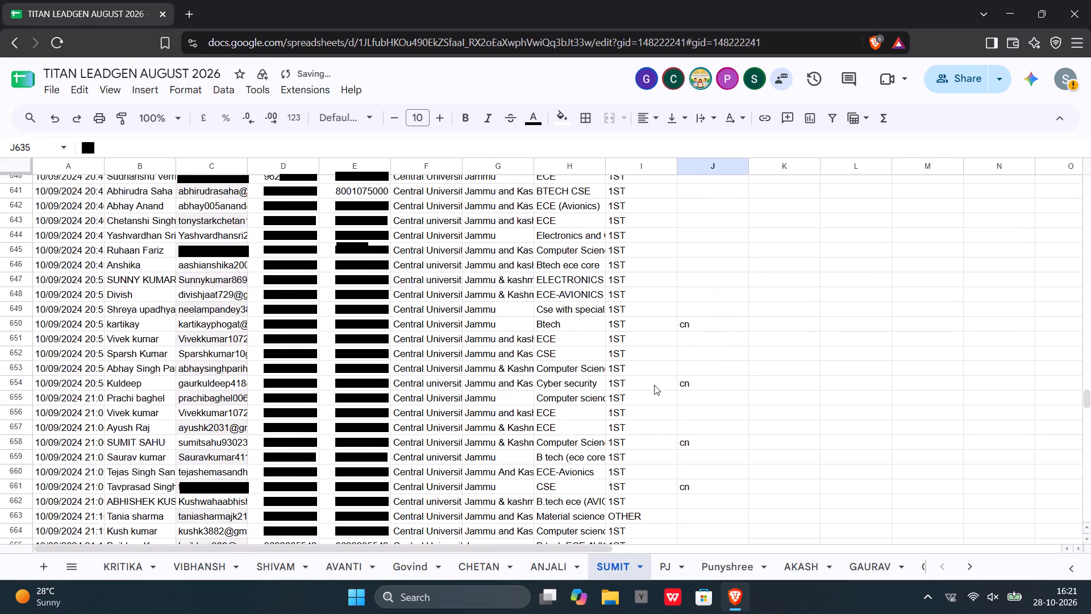
scroll(654, 385, down, 4)
scroll(654, 385, up, 6)
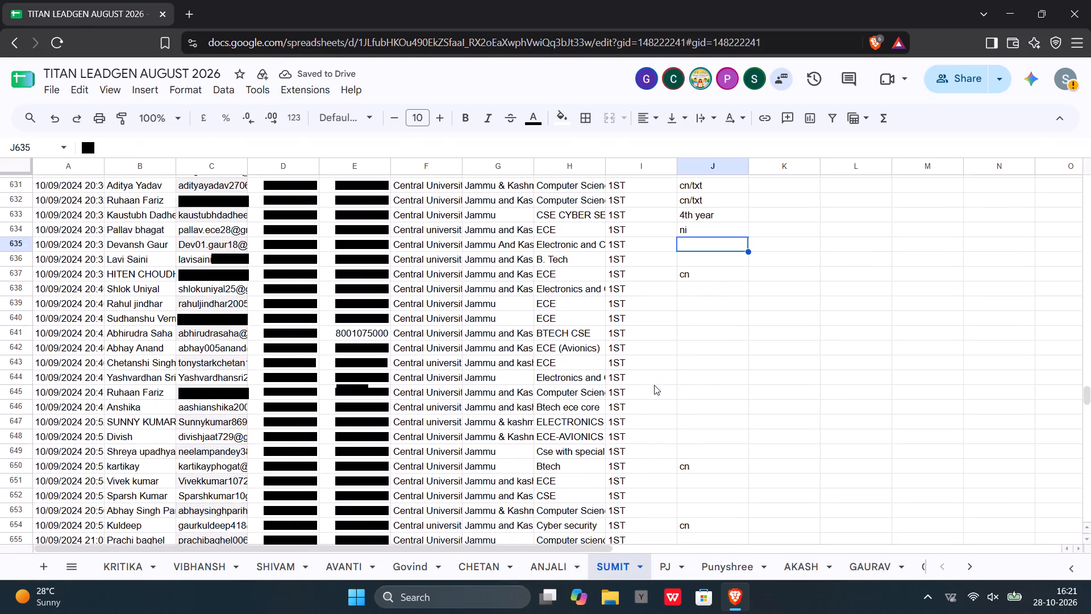
scroll(654, 385, up, 1)
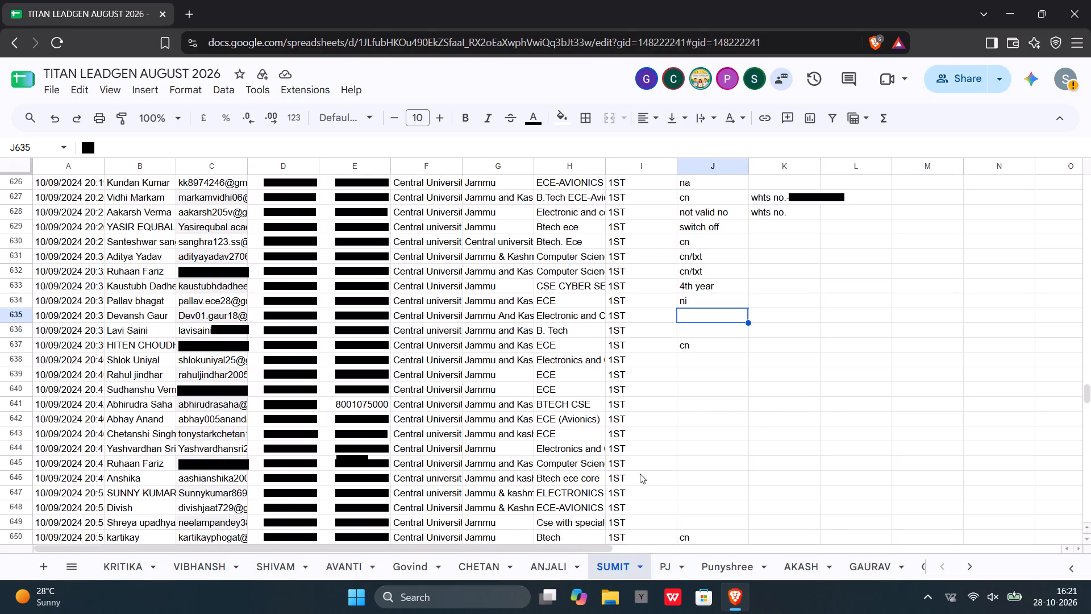
scroll(676, 465, down, 14)
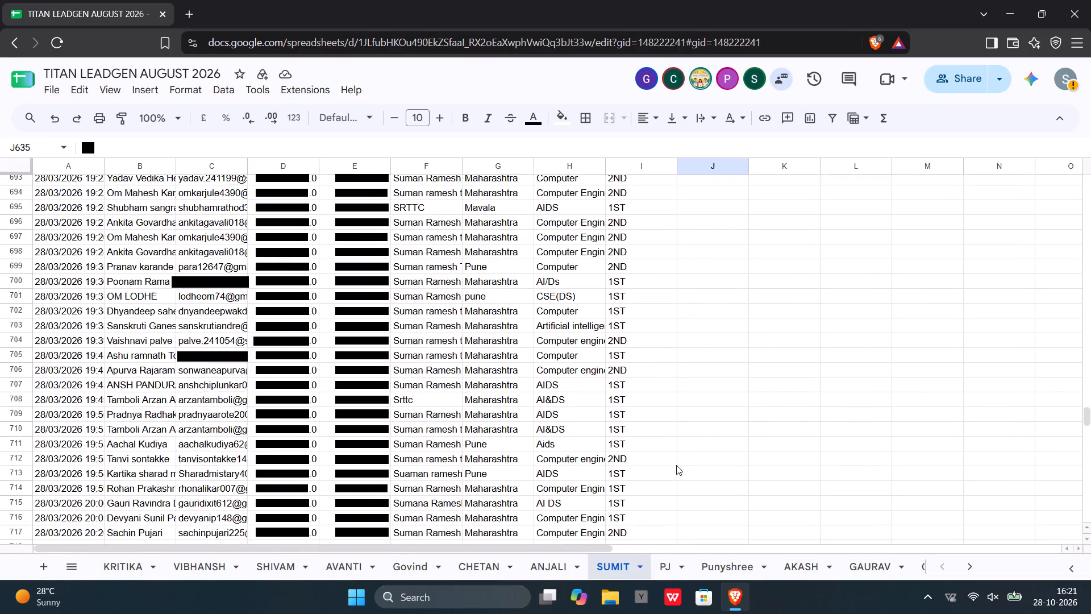
scroll(676, 465, down, 3)
scroll(676, 465, up, 8)
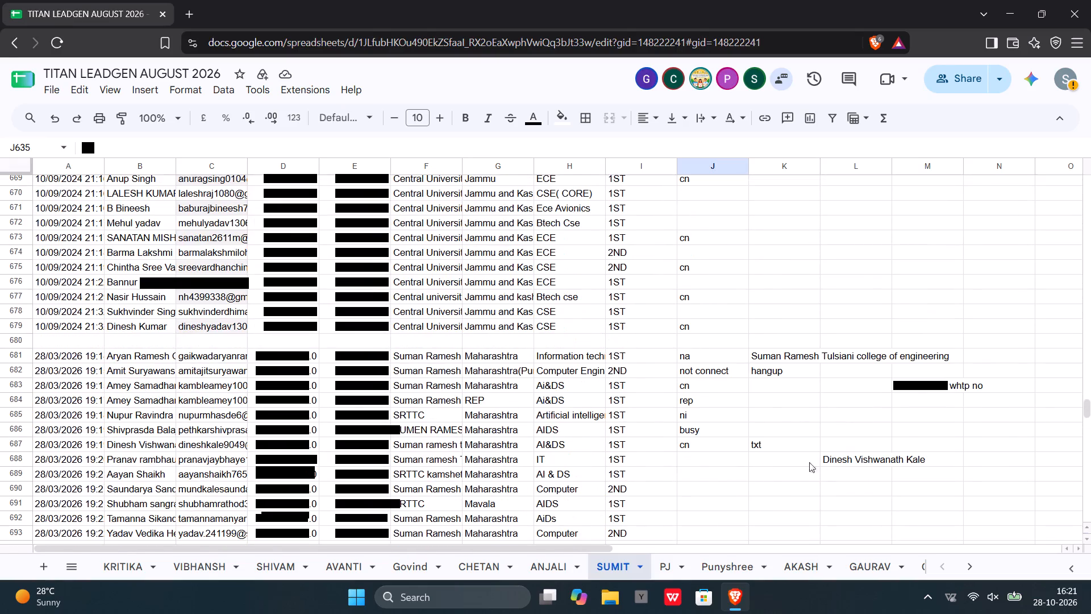
click(848, 460)
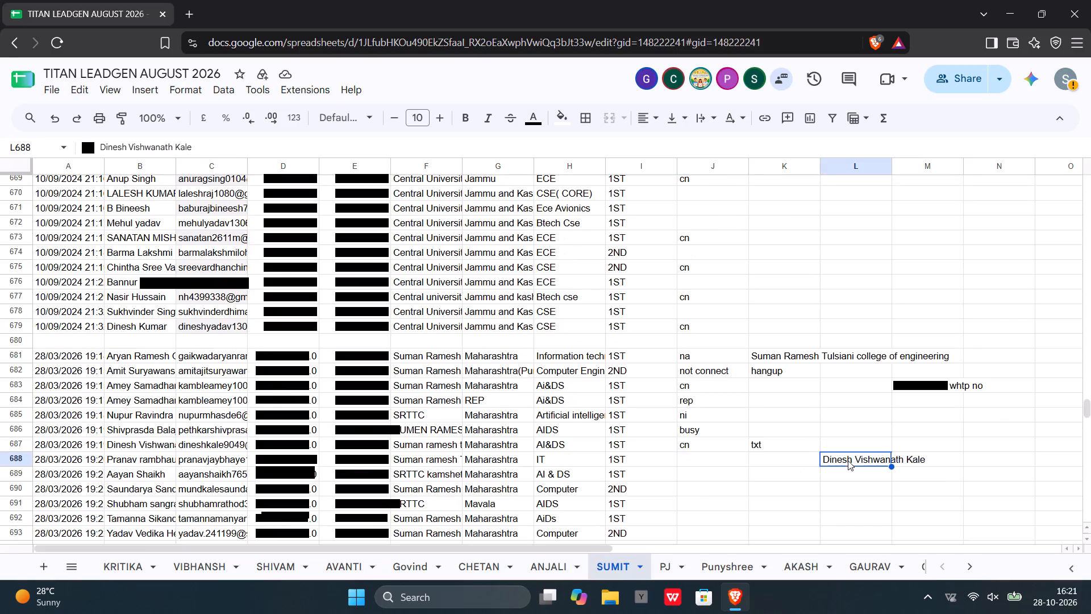
key(BackSpace)
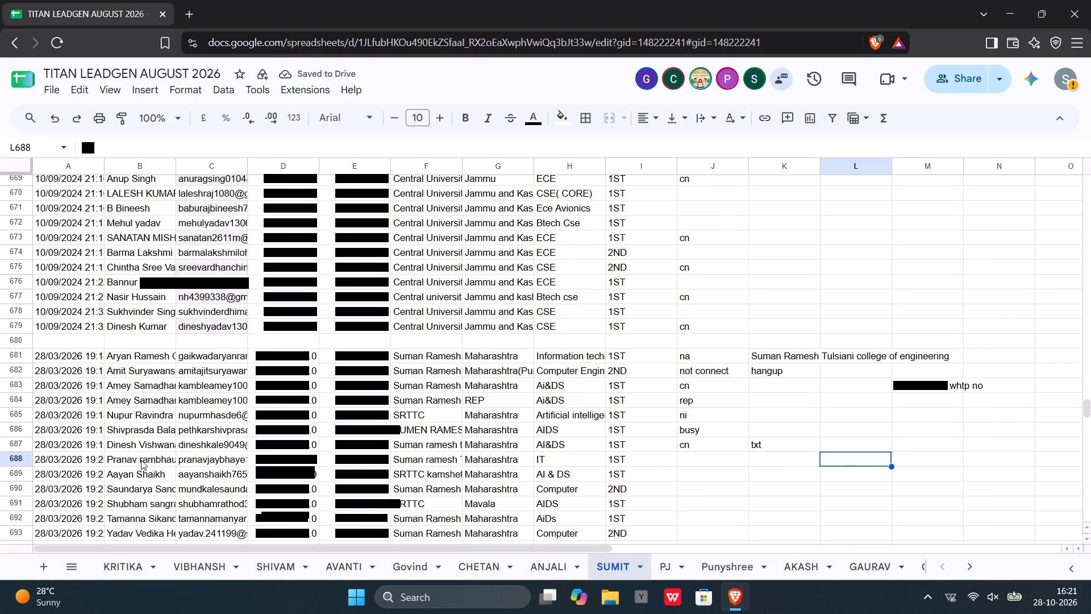
Copy the contact number in column E for the lead in row 688.
right_click(360, 458)
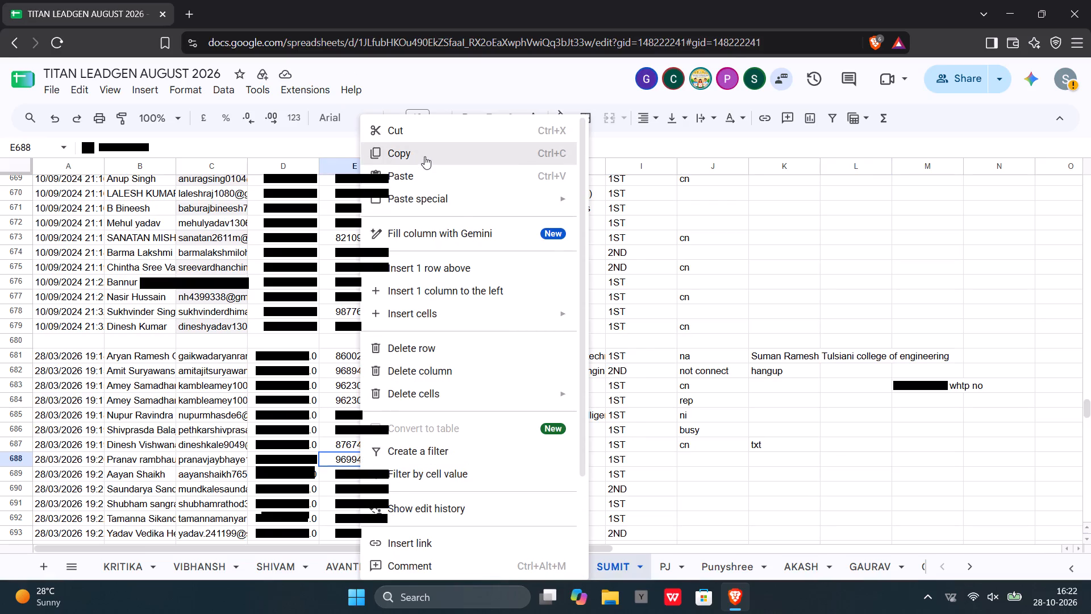
click(424, 155)
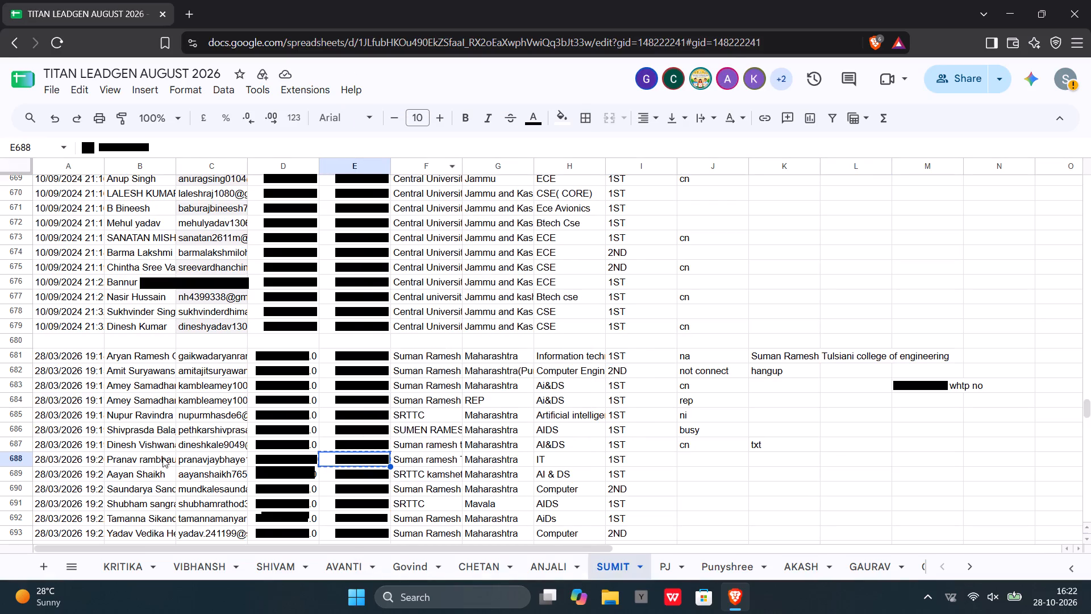
Copy the lead's name from column B in row 688.
right_click(145, 458)
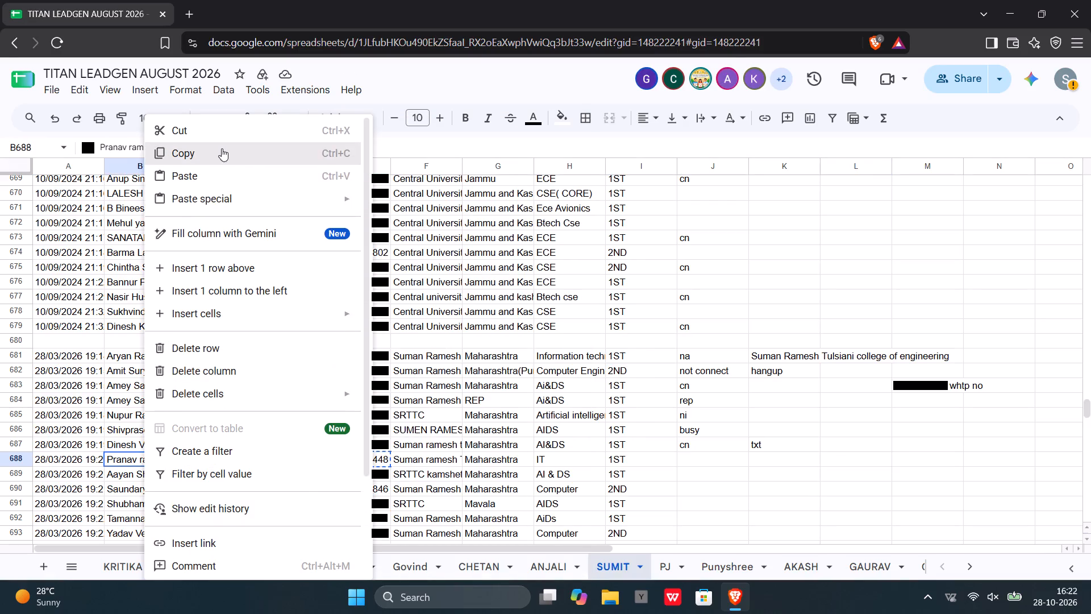
click(222, 148)
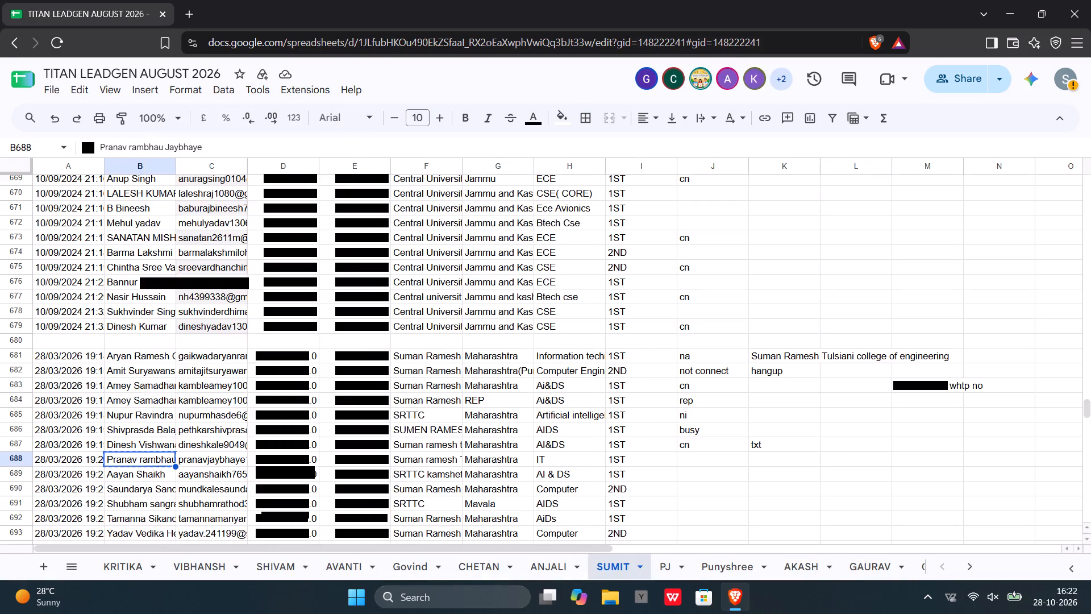
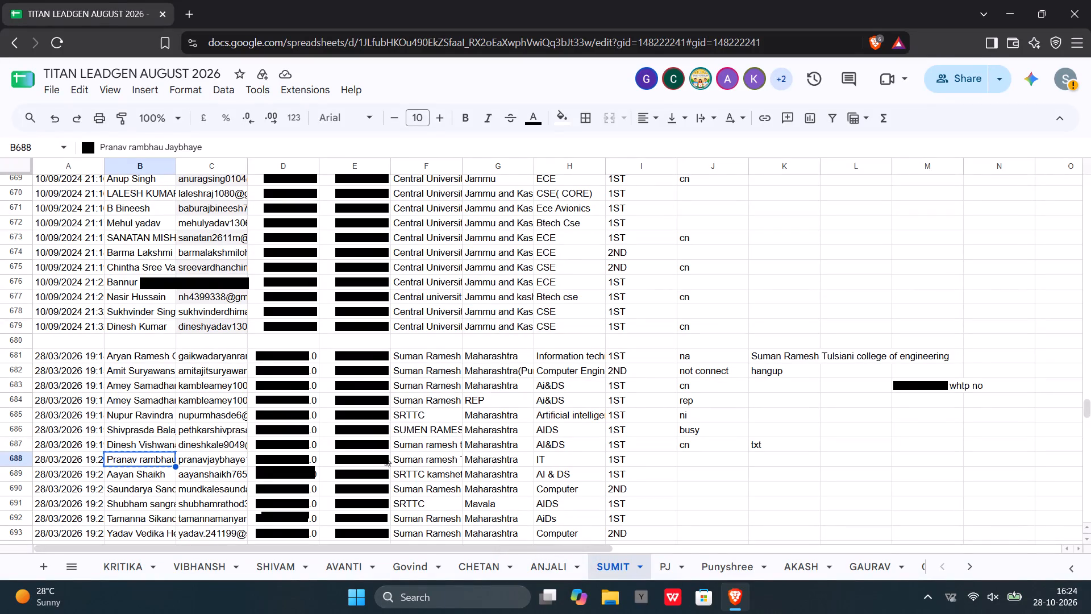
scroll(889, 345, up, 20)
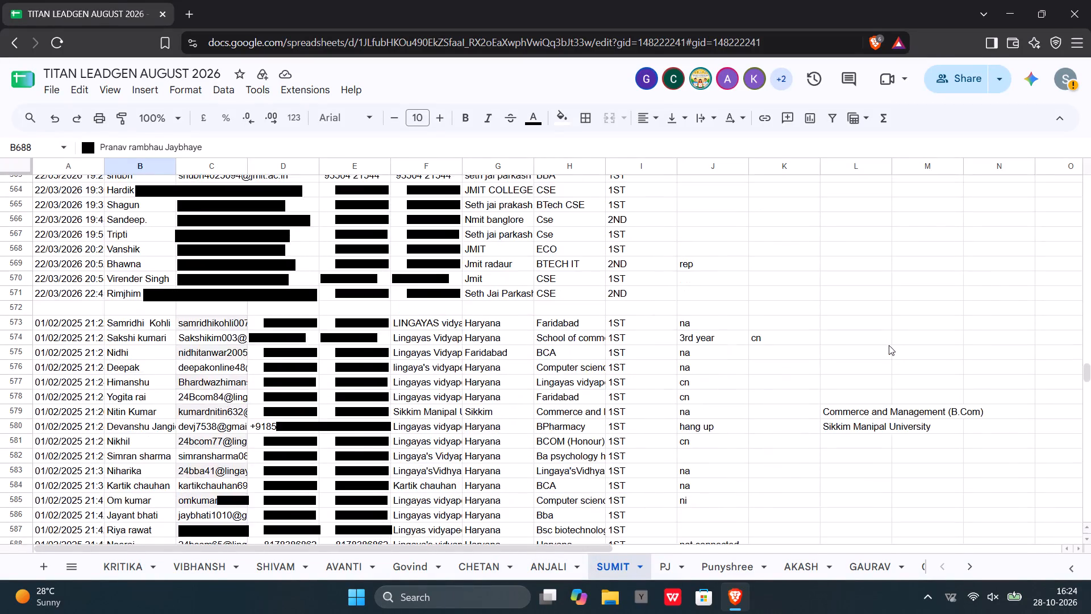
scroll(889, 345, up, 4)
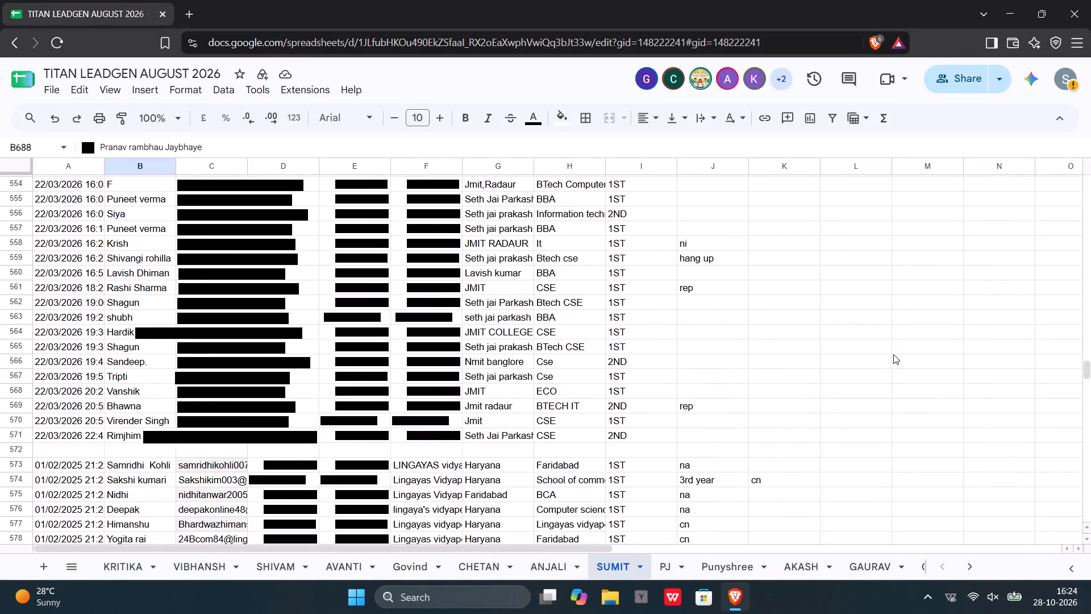
Look through the call statuses in column J from row 554 down to the lead in row 688.
scroll(891, 360, down, 5)
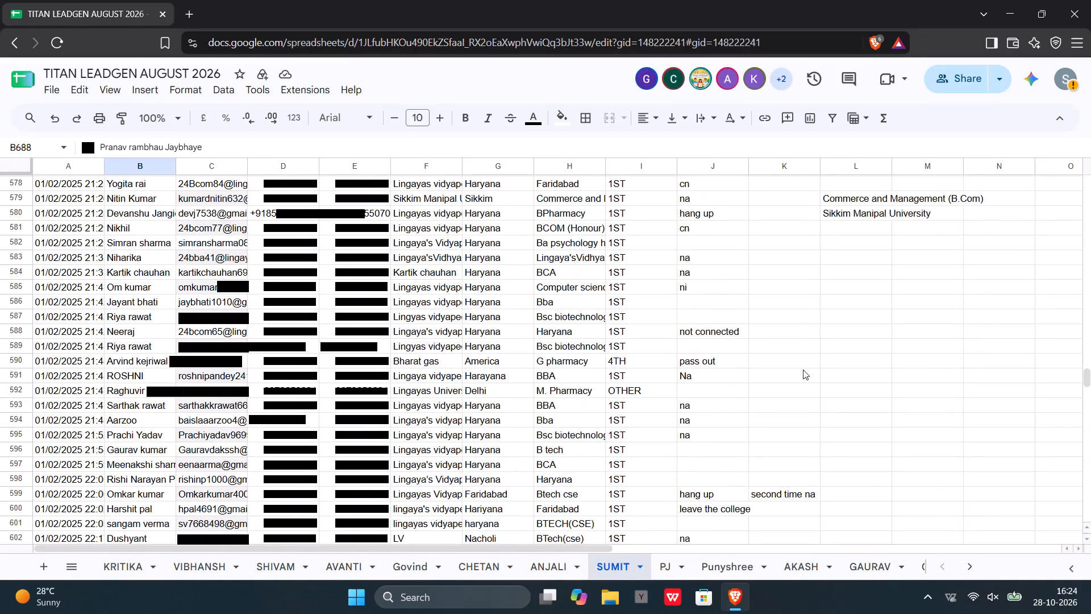
scroll(802, 370, down, 5)
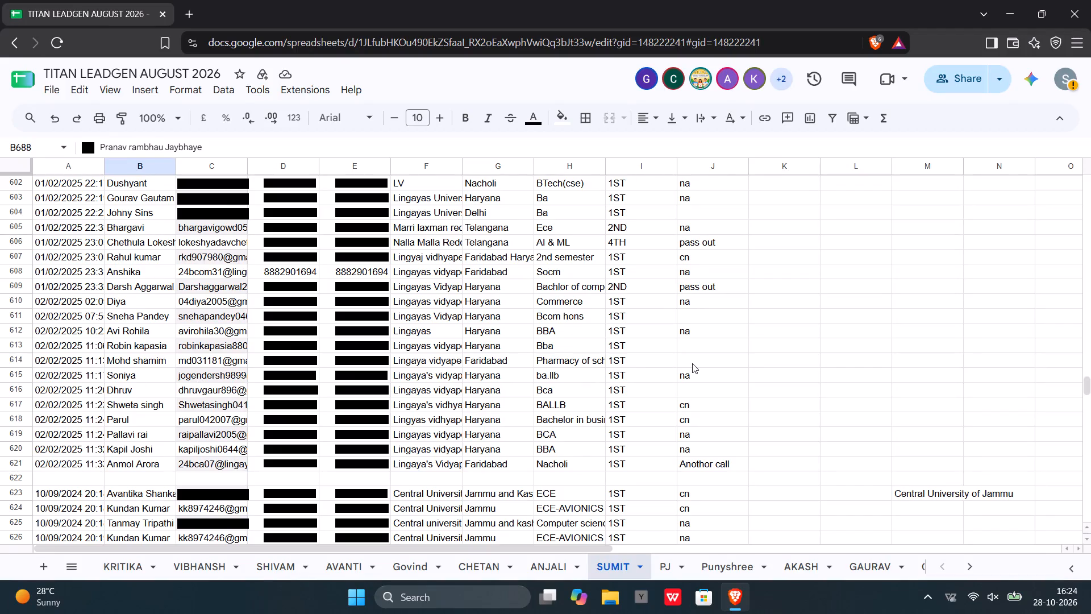
scroll(692, 363, down, 9)
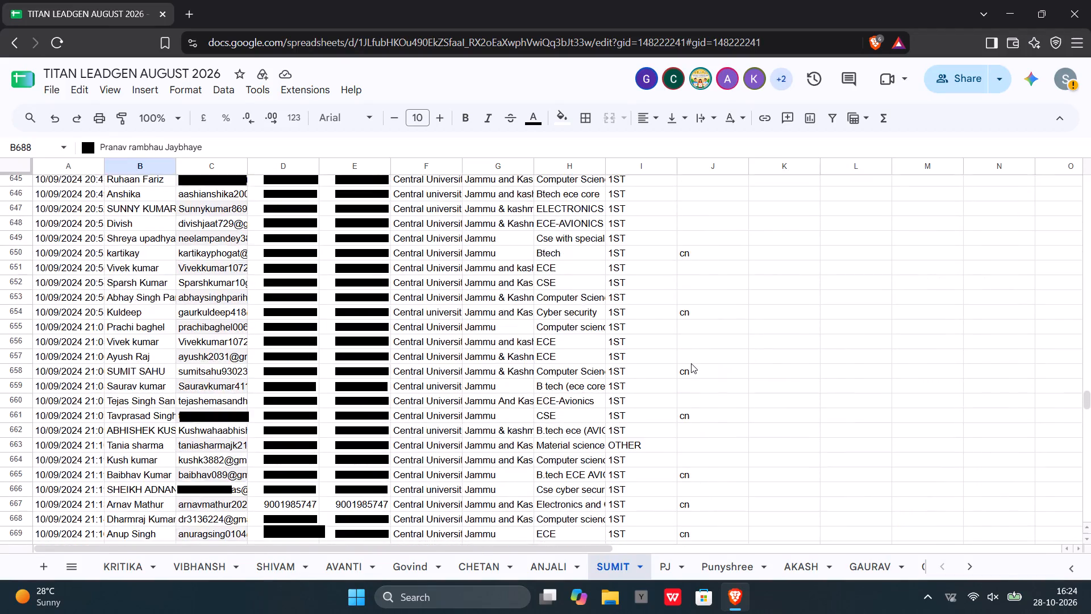
scroll(691, 363, down, 10)
scroll(691, 363, up, 4)
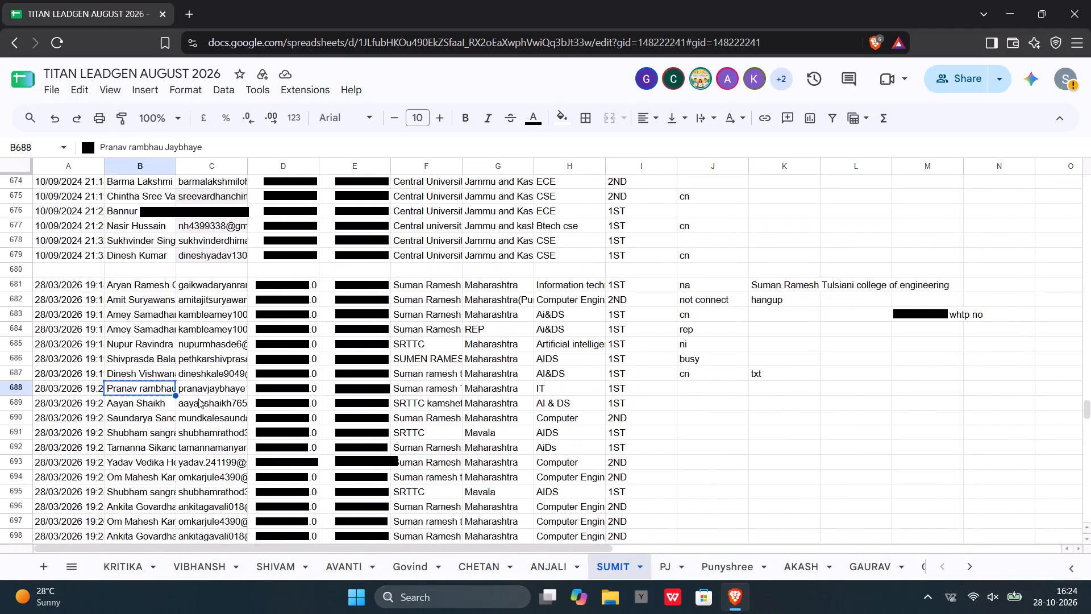
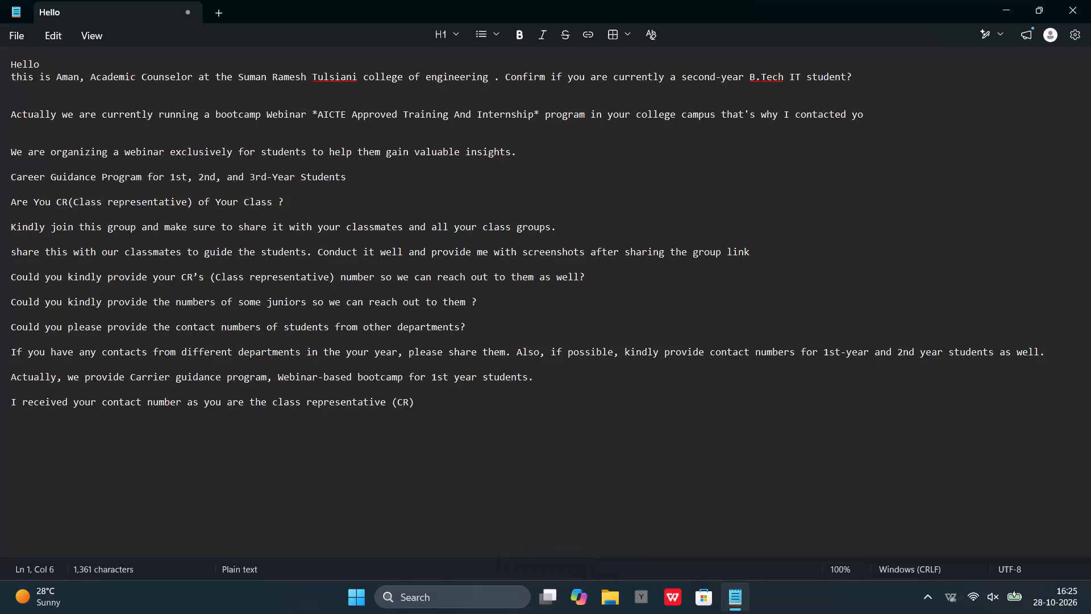
Select the prepared counselor introduction, followed by the "AICTE Approved Training And Internship" bootcamp webinar message, in the Hello note.
drag(853, 82, 851, 66)
drag(869, 117, 867, 98)
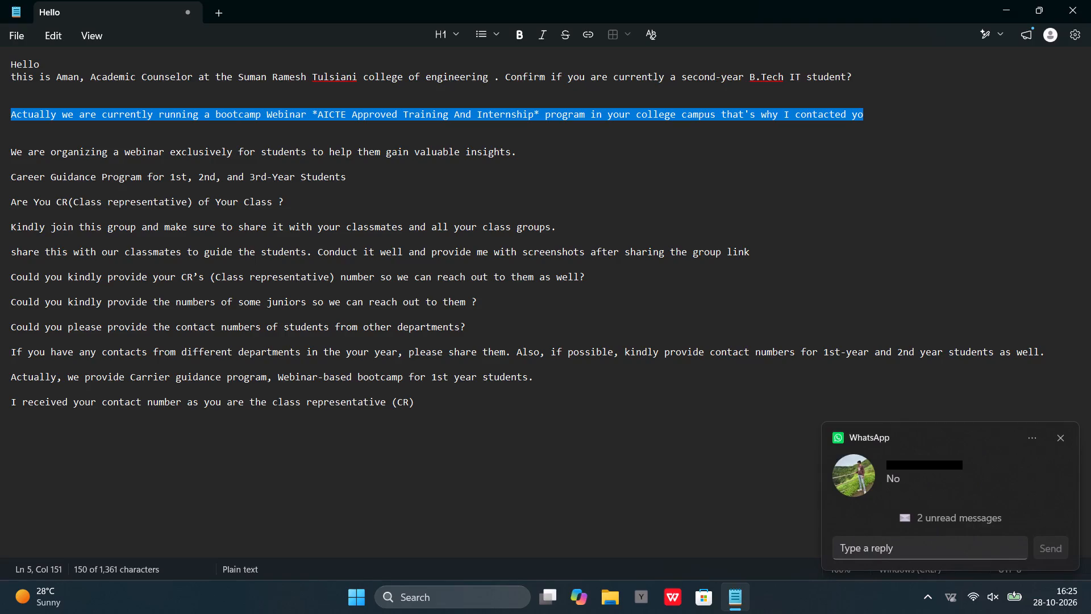
Open the incoming WhatsApp reply from its notification.
click(880, 471)
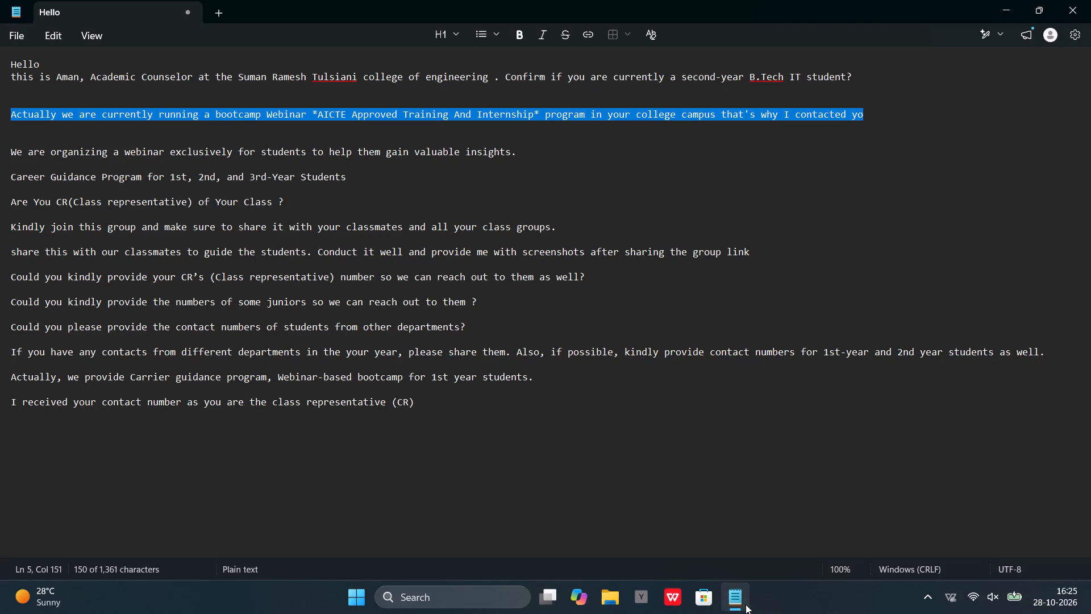
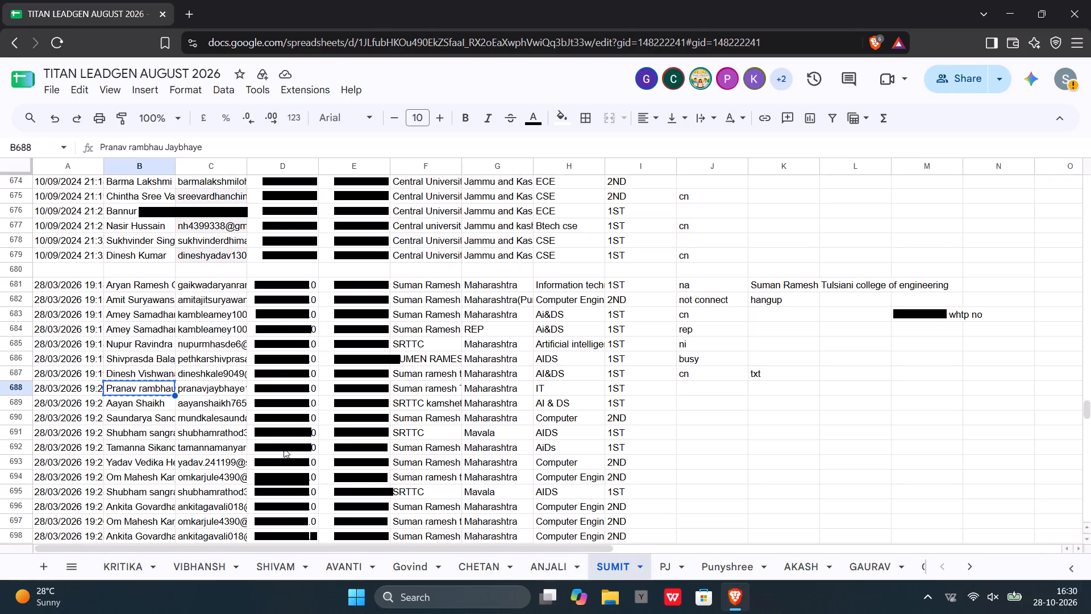
Copy the contact number in column E for the lead in row 692.
right_click(356, 447)
click(397, 147)
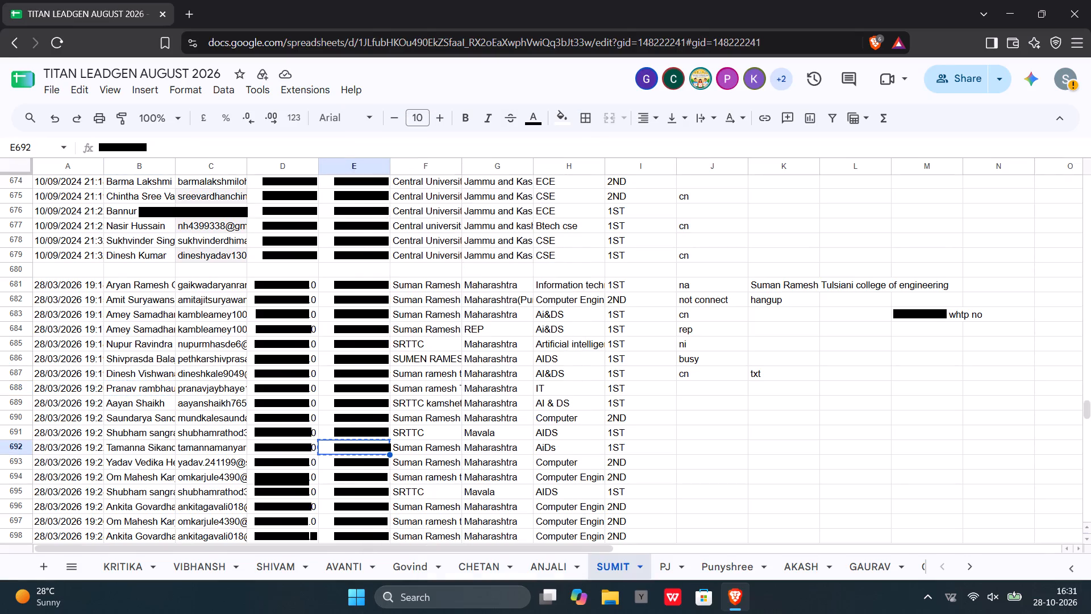
Copy the lead's name from column B in row 692.
right_click(153, 448)
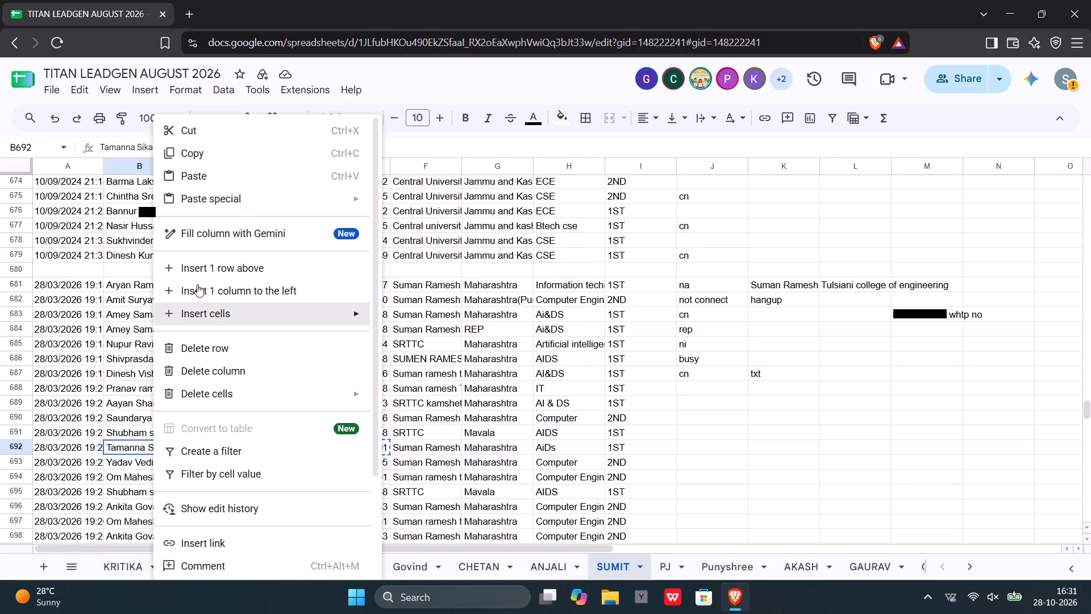
click(218, 150)
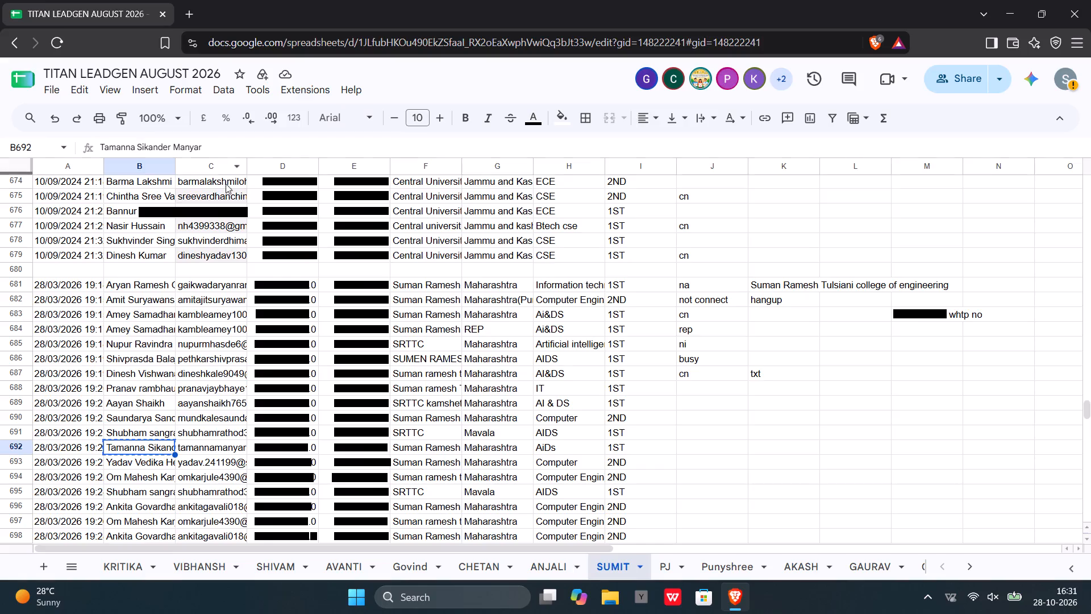
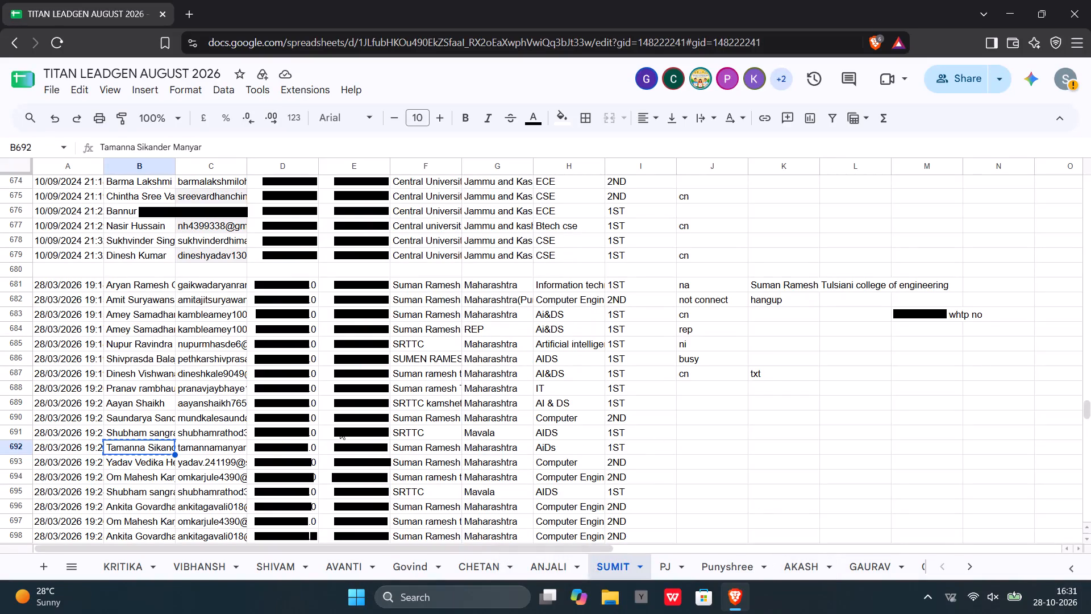
Select the column D contact number of the lead in row 692 to view it.
click(290, 442)
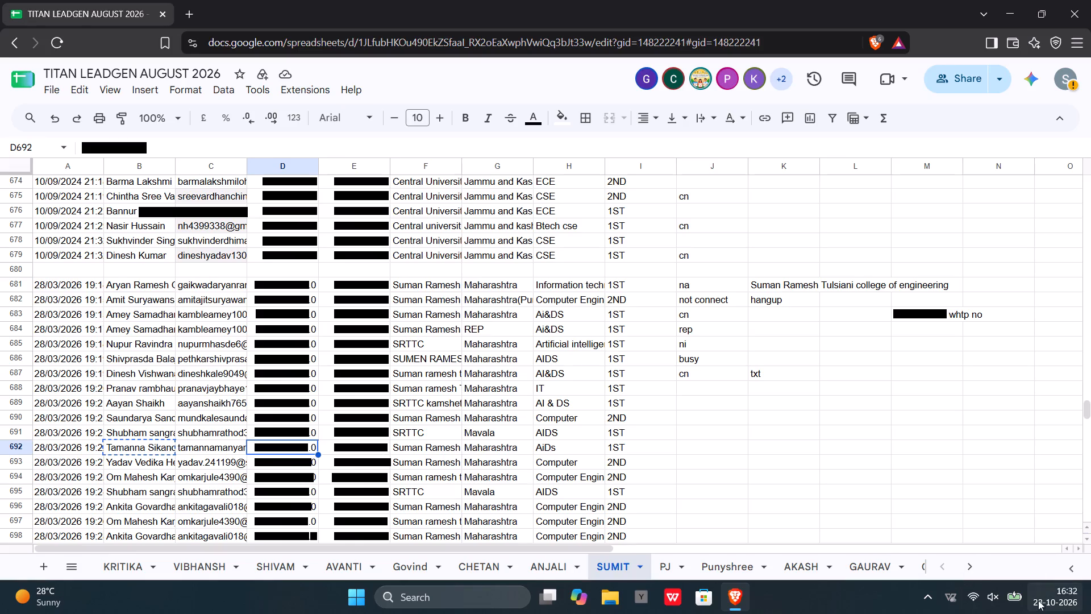
Raise the screen brightness to maximum in the system quick settings, and return to the sheet.
click(1006, 612)
drag(988, 469, 1039, 470)
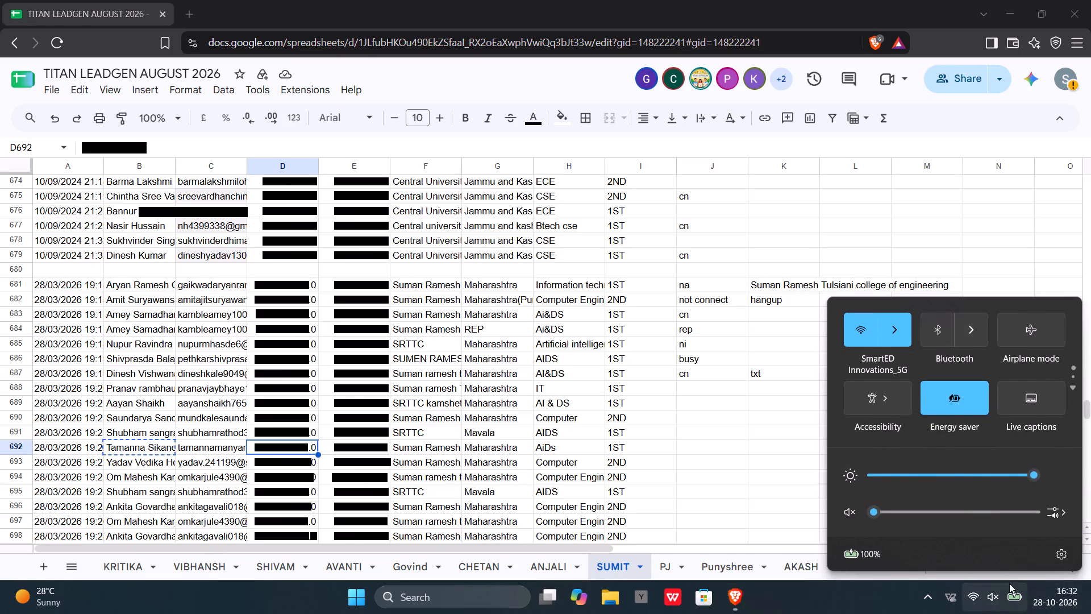
click(1006, 606)
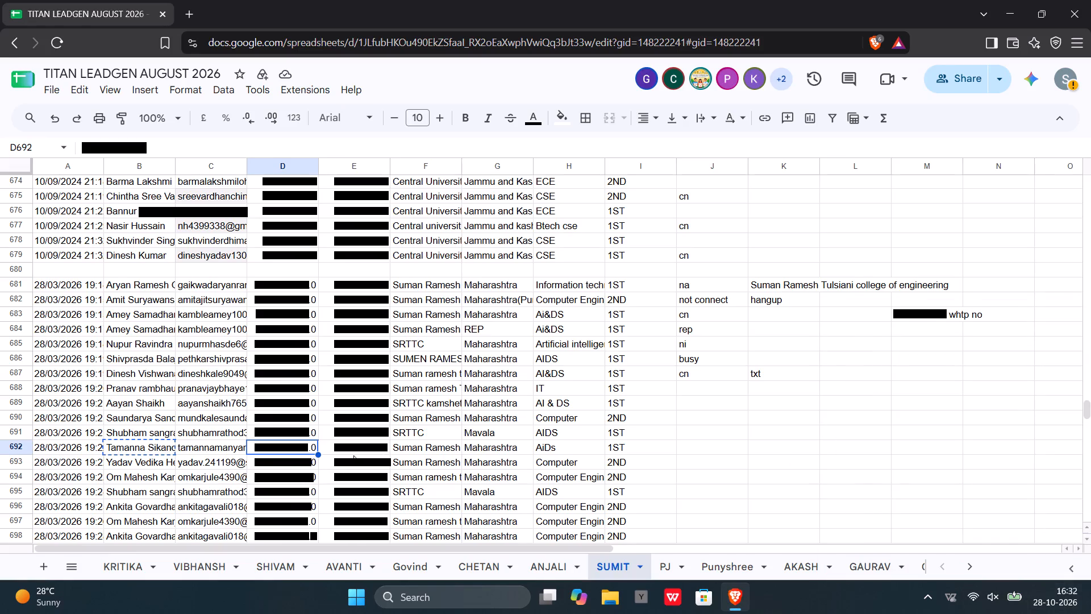
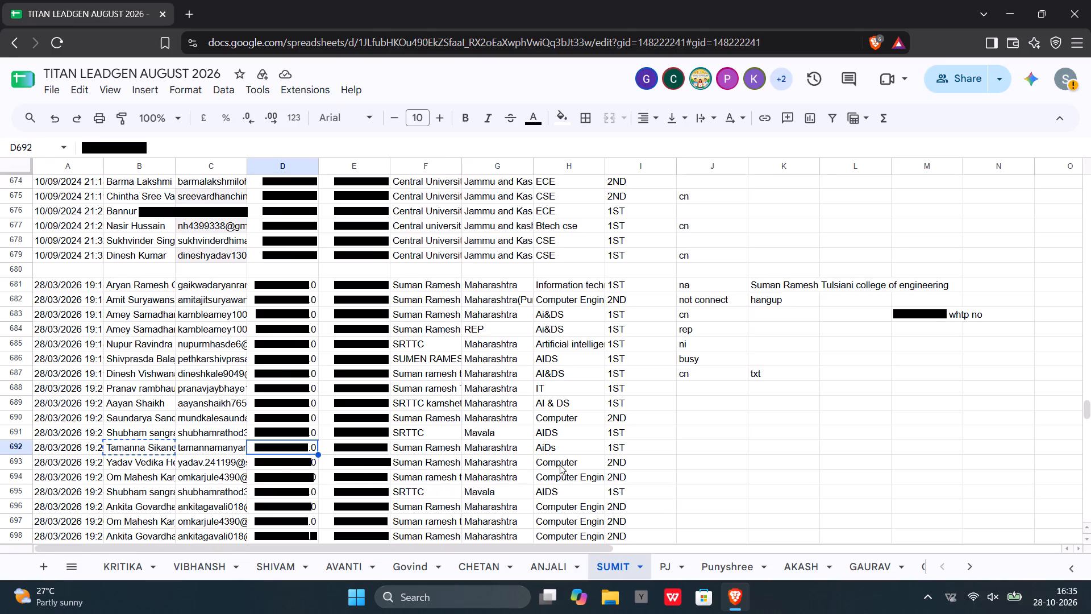
Copy the column E contact number of the lead in row 693, followed by the lead's name from column B.
right_click(348, 460)
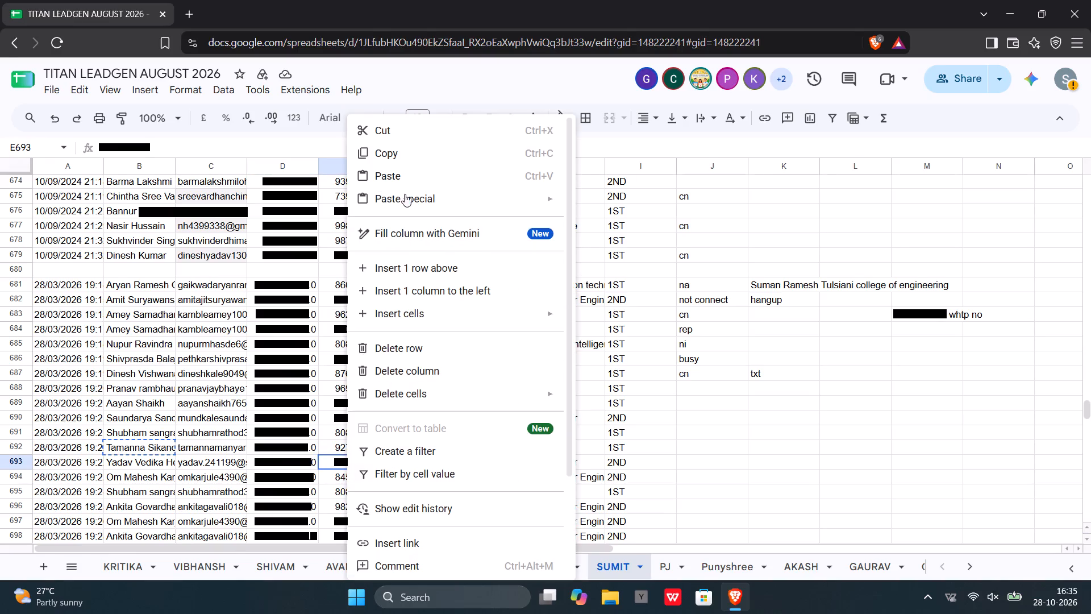
click(415, 155)
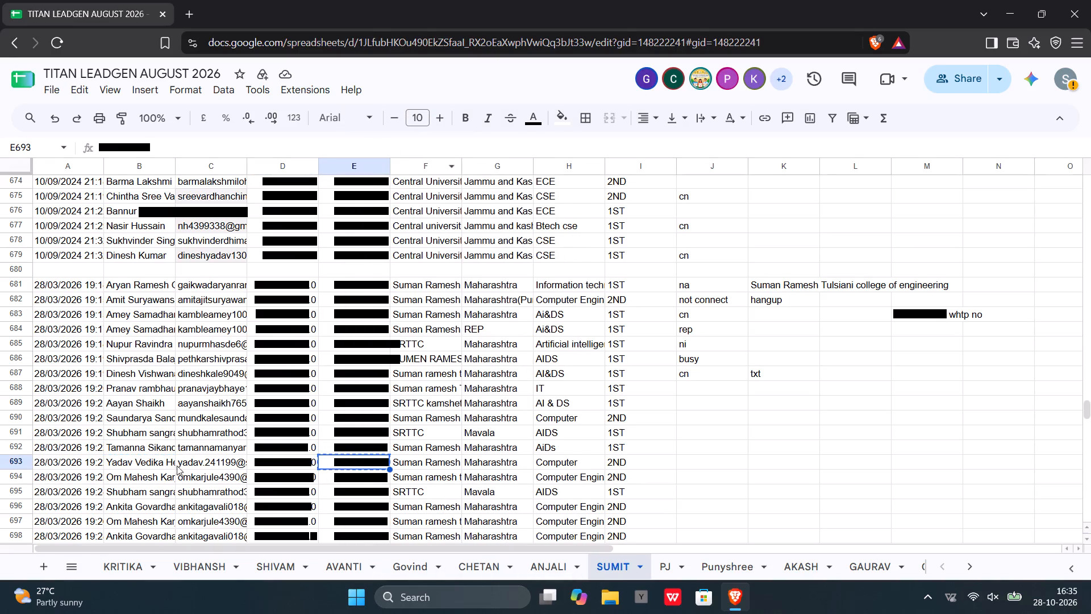
right_click(144, 463)
click(228, 156)
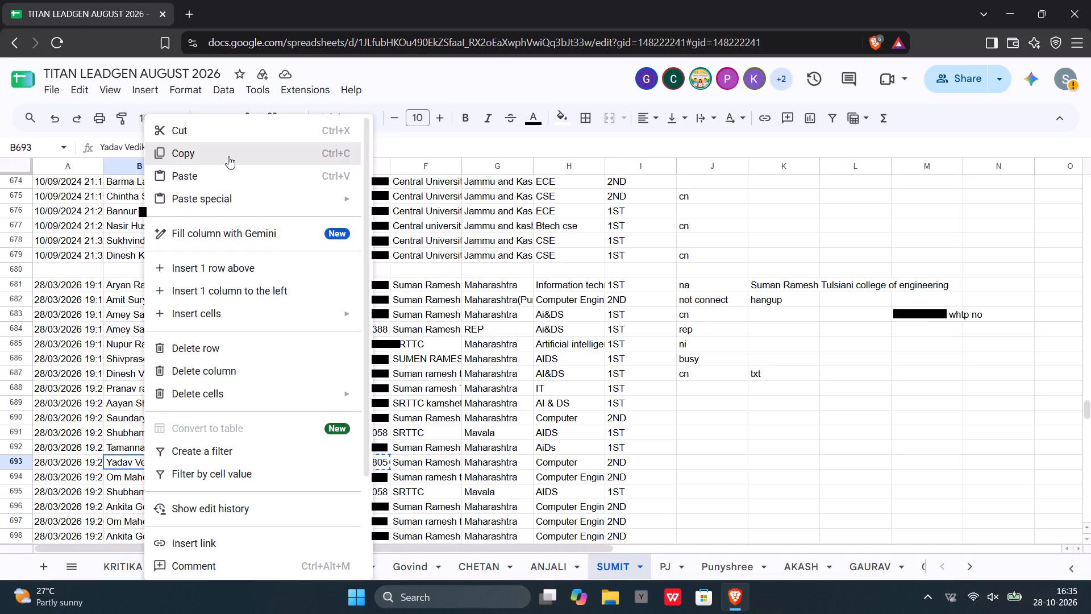
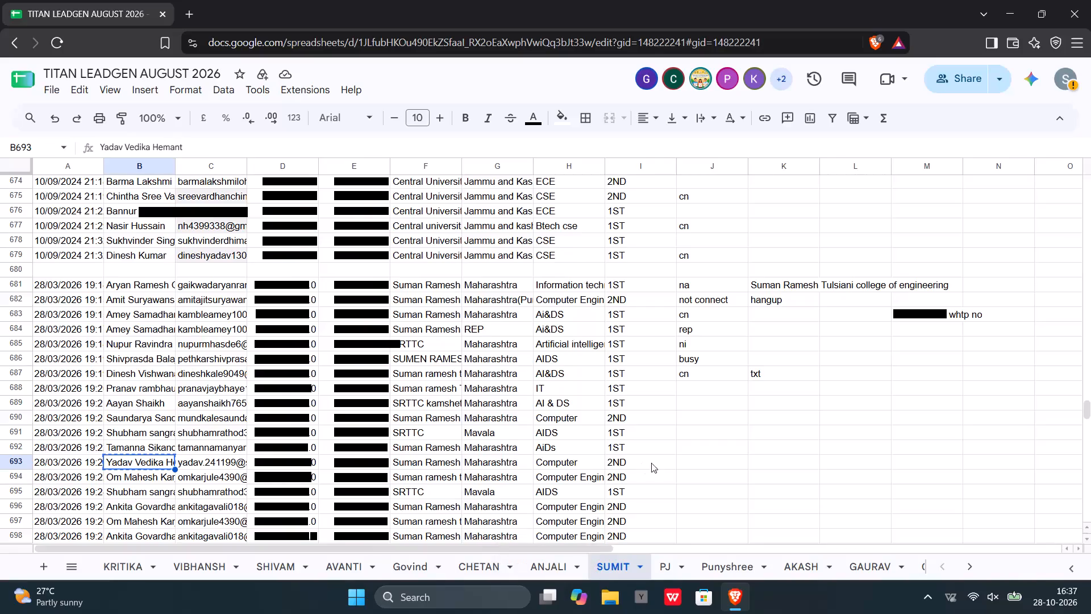
Record the call status "na" in column J for the lead in row 693.
click(690, 461)
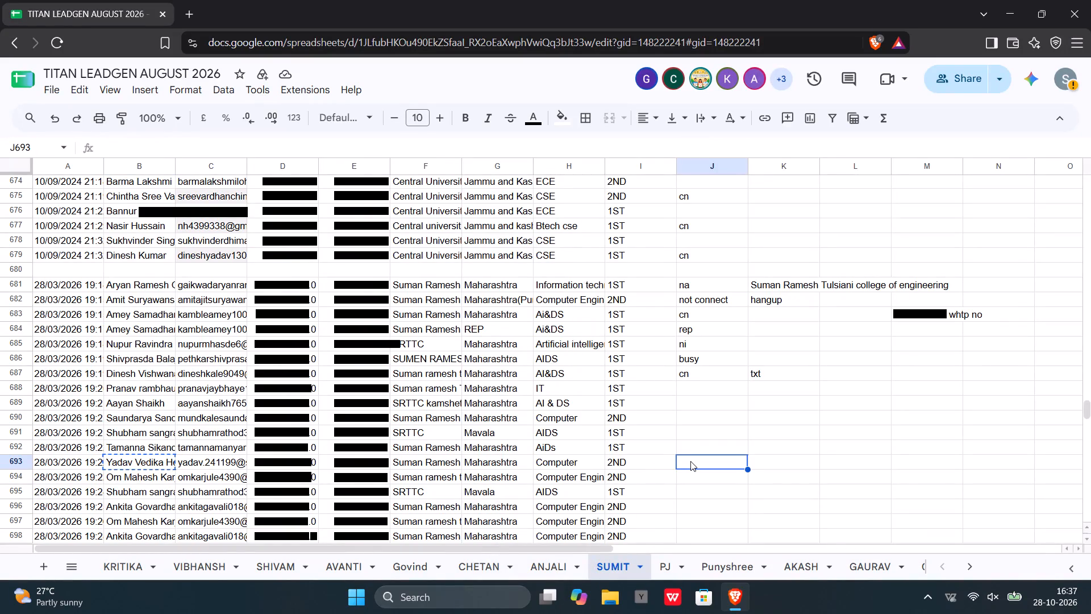
key(n)
key(a)
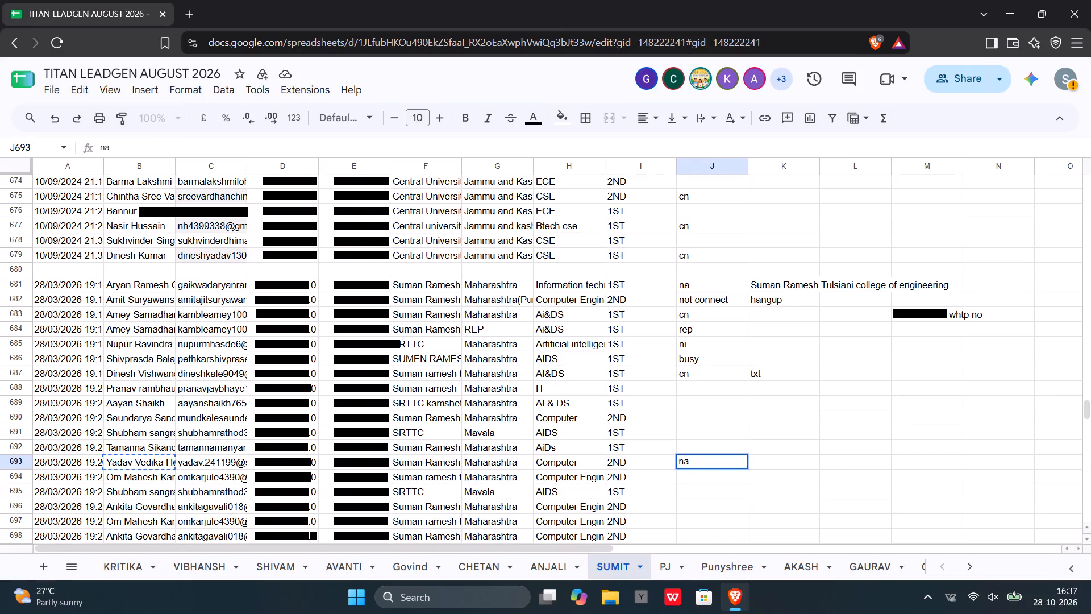
click(807, 458)
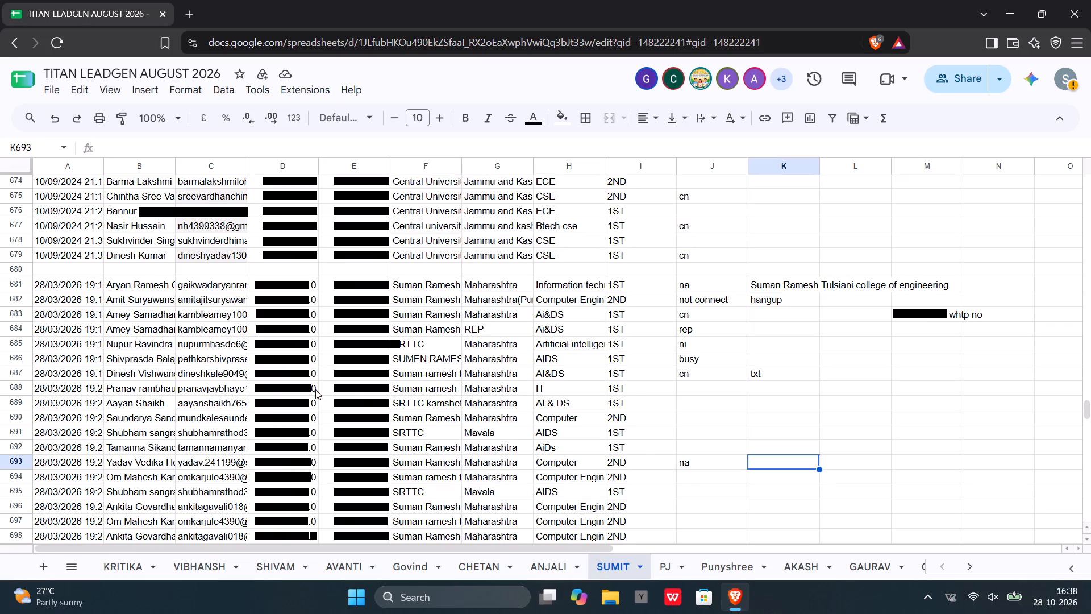
Copy the column E contact number of the last lead, in row 743, followed by the lead's name from column B.
scroll(488, 460, down, 2)
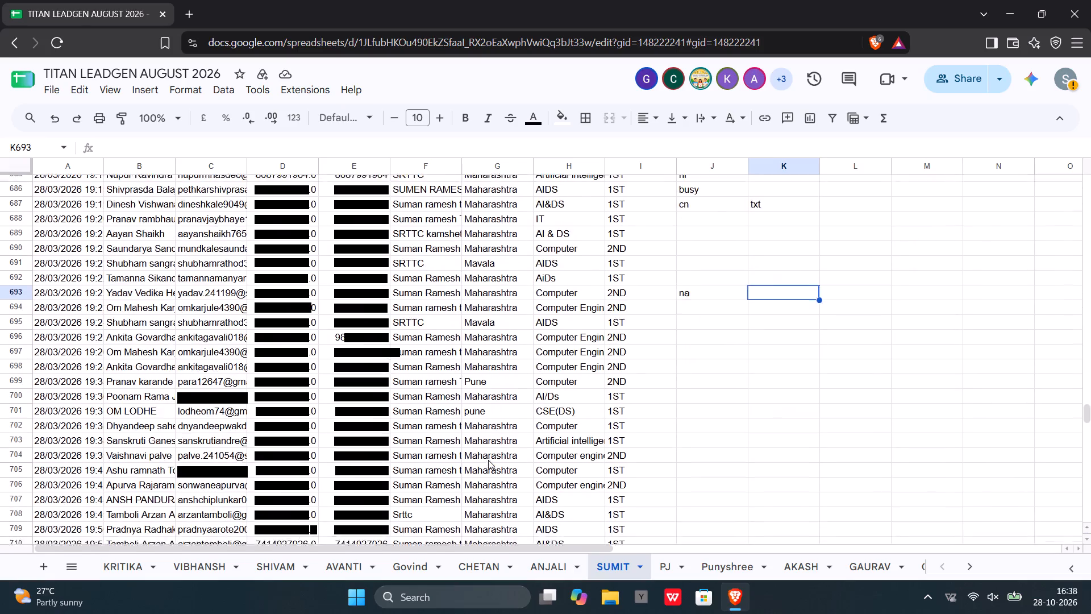
scroll(488, 460, down, 2)
scroll(488, 460, up, 2)
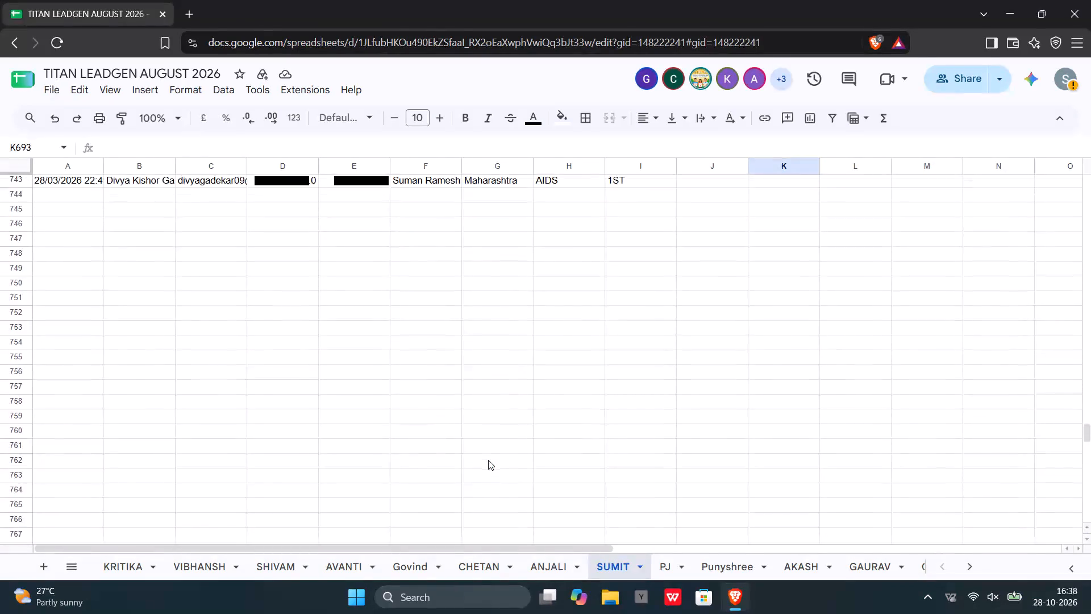
scroll(488, 460, up, 4)
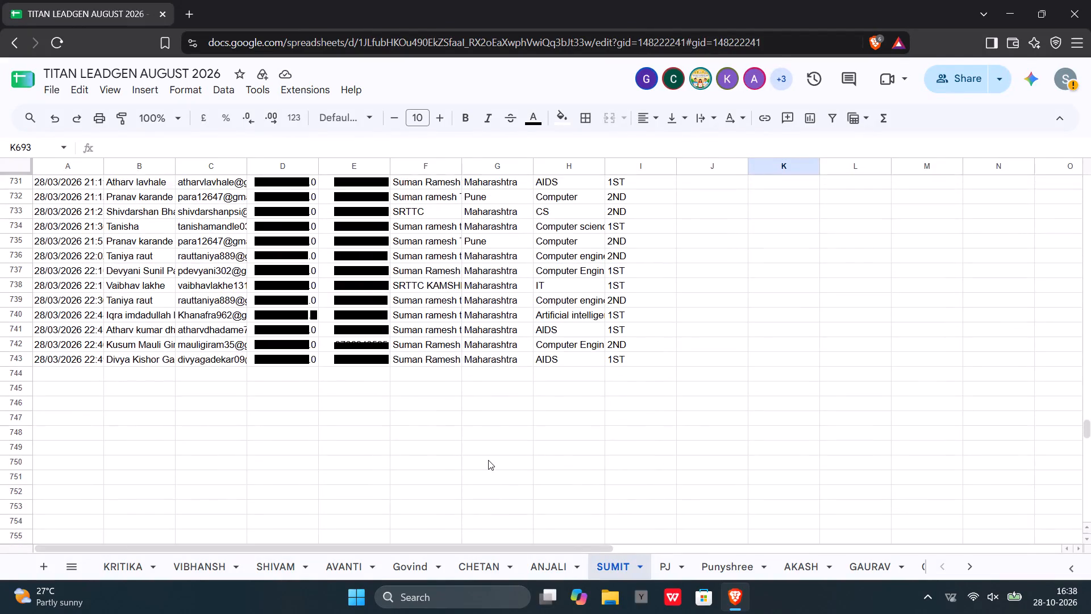
scroll(488, 460, up, 1)
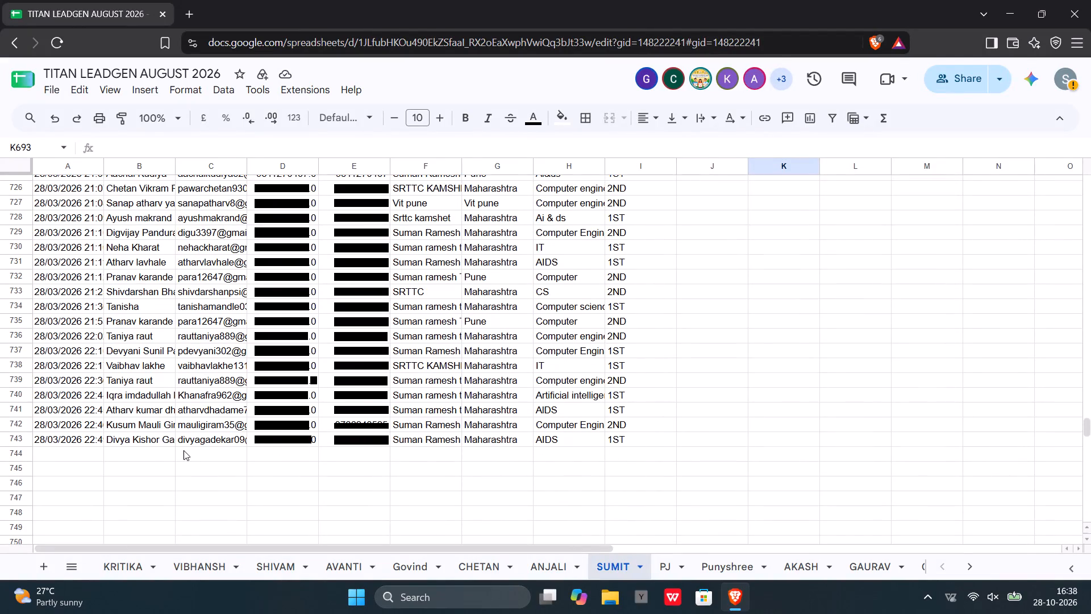
click(352, 439)
right_click(352, 439)
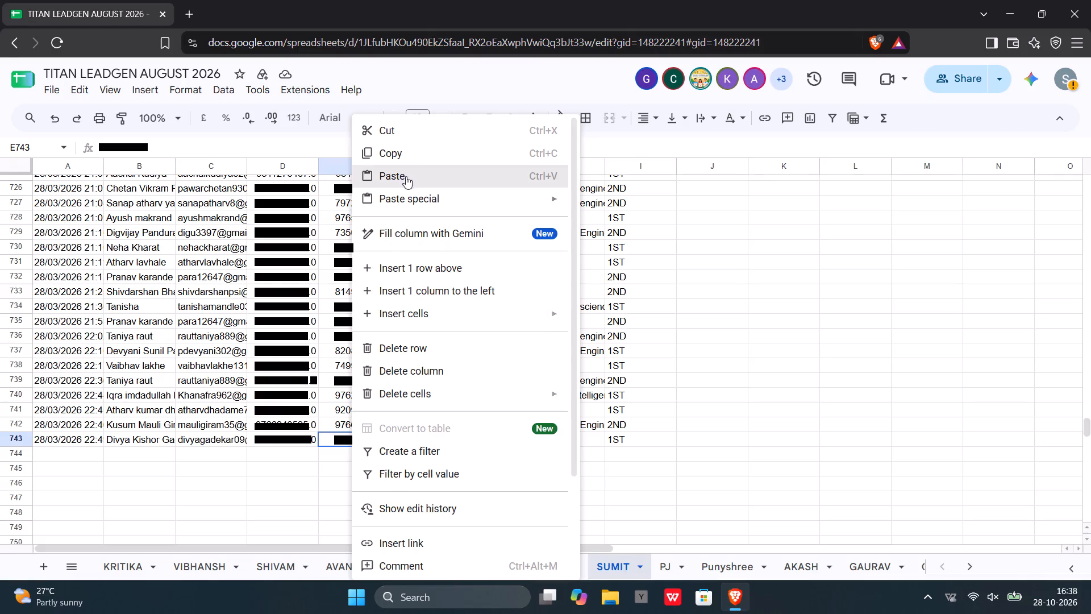
click(407, 152)
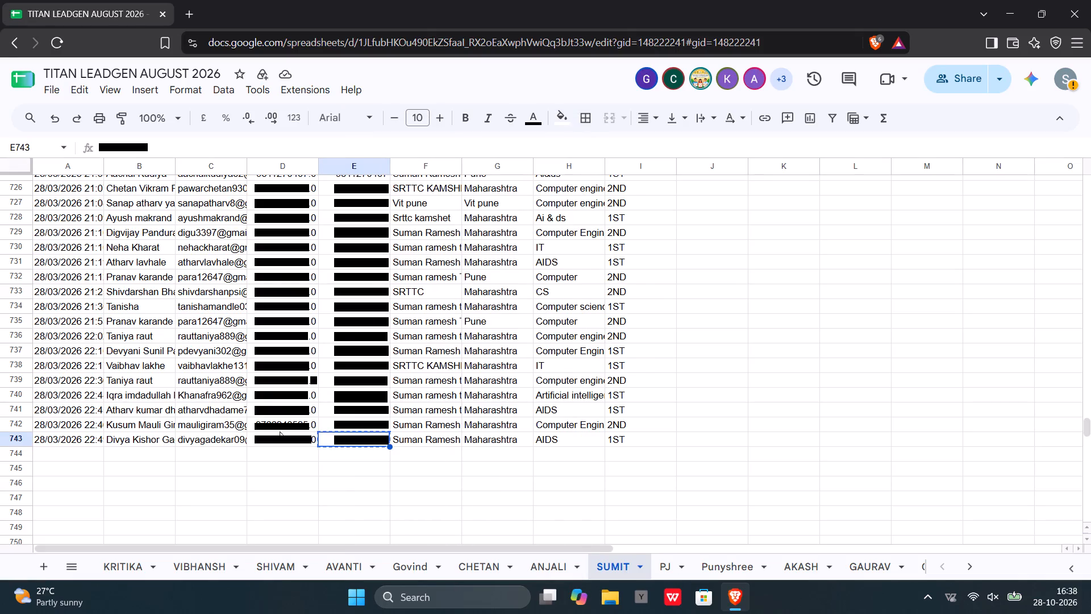
right_click(141, 439)
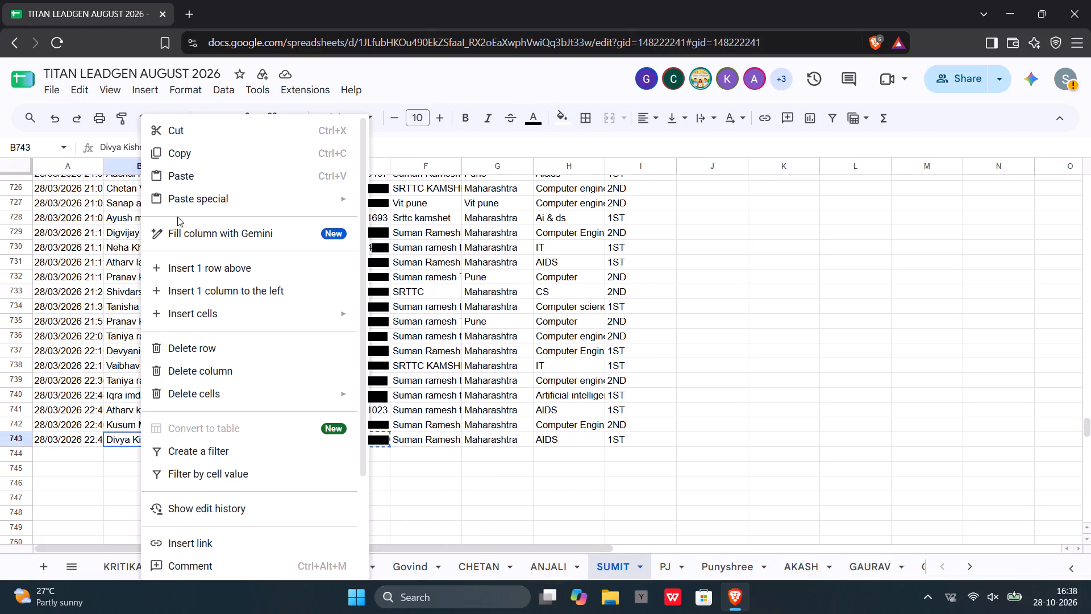
click(184, 152)
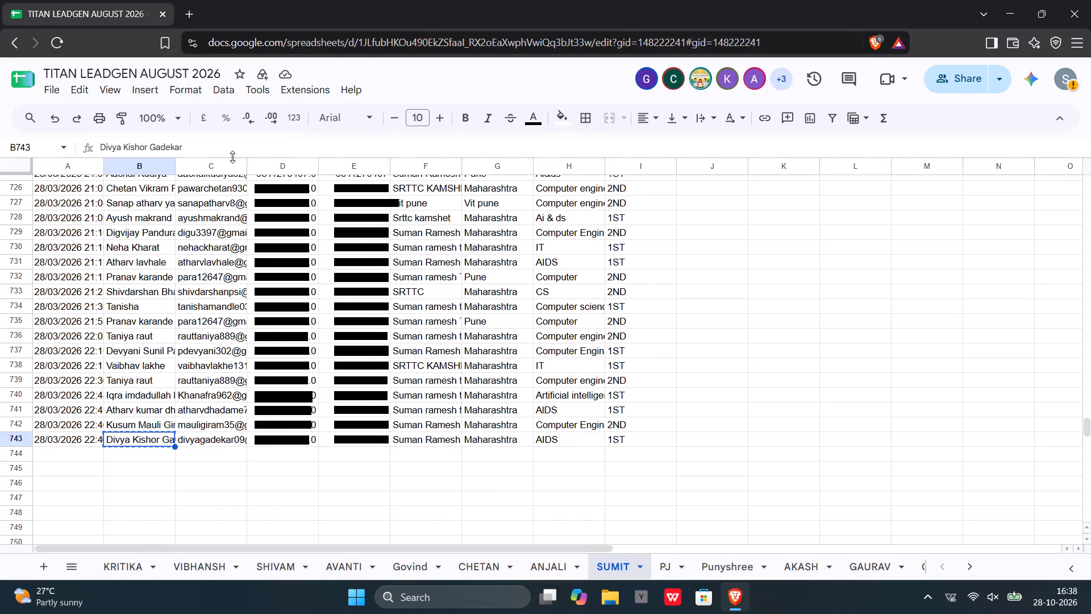
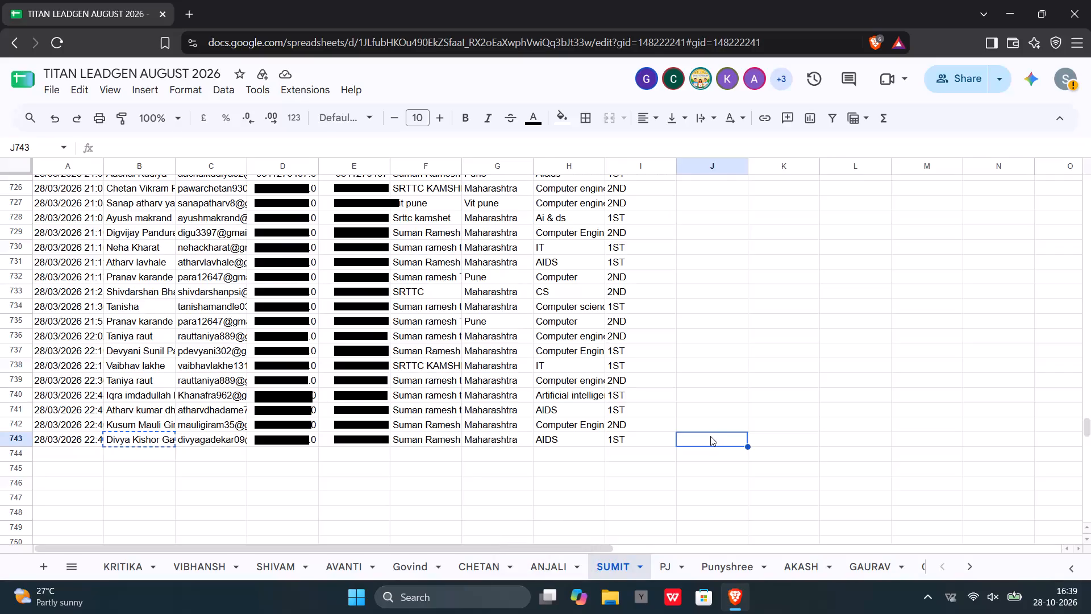
Record the call status "na" in column J for the lead in row 743.
key(n)
key(a)
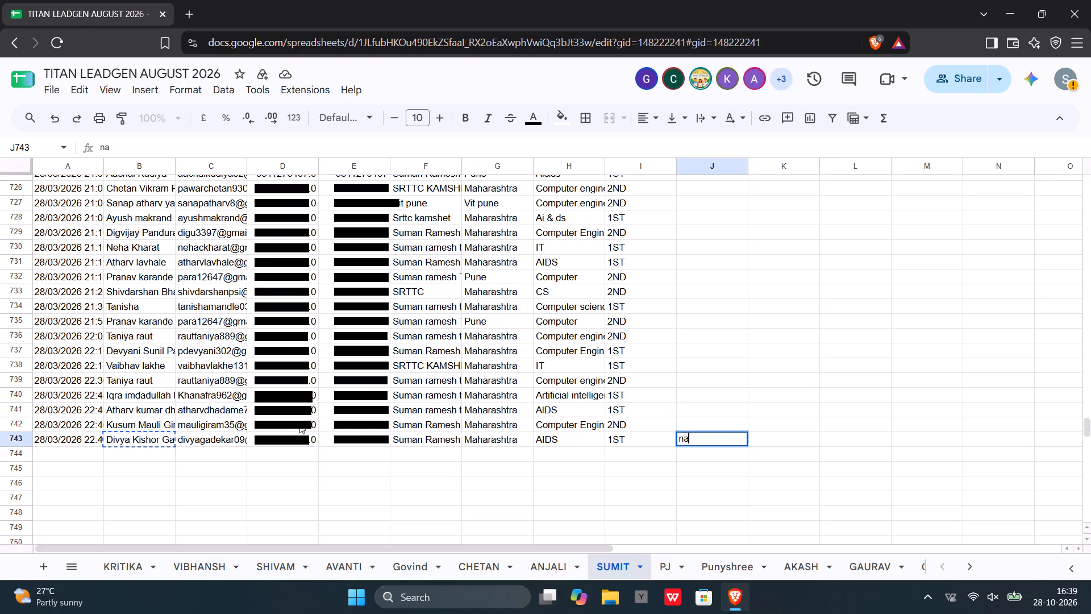
Copy the column E contact number of the lead in row 742, followed by the lead's name from column B.
right_click(352, 426)
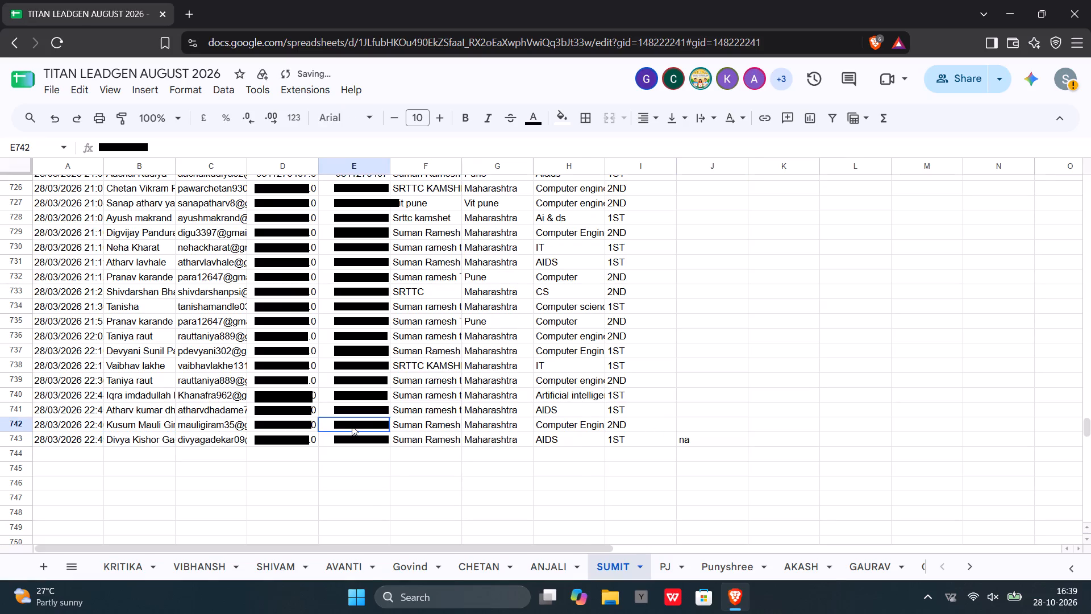
click(404, 153)
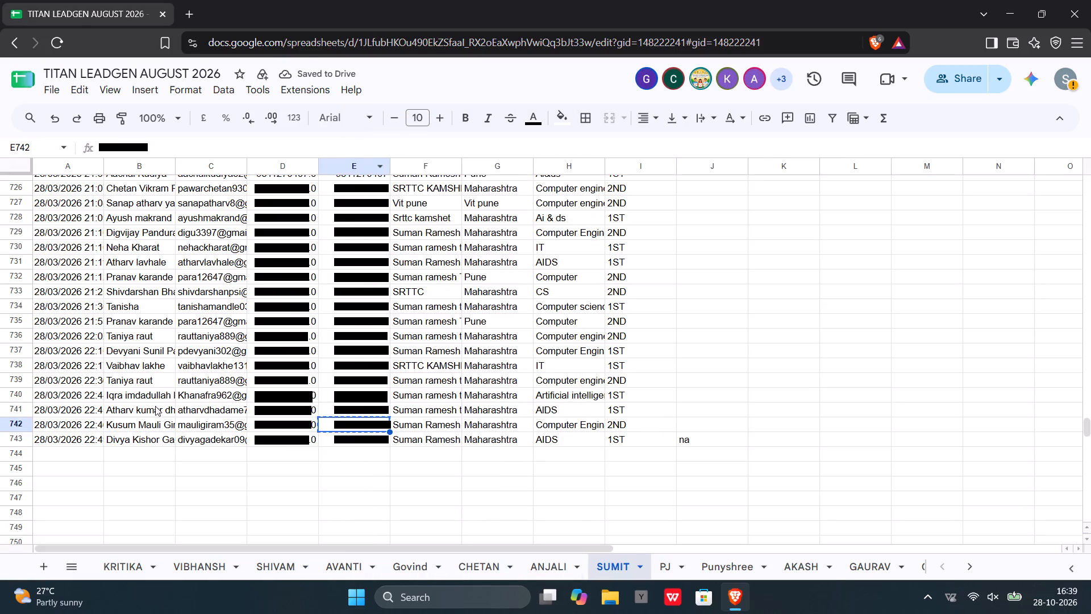
right_click(128, 425)
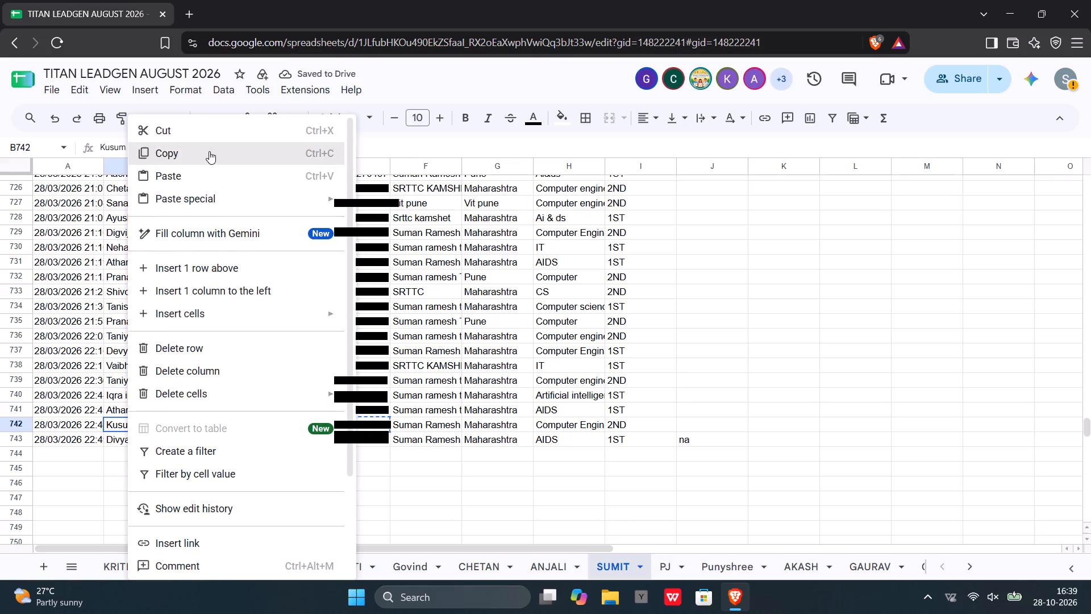
click(209, 151)
click(349, 425)
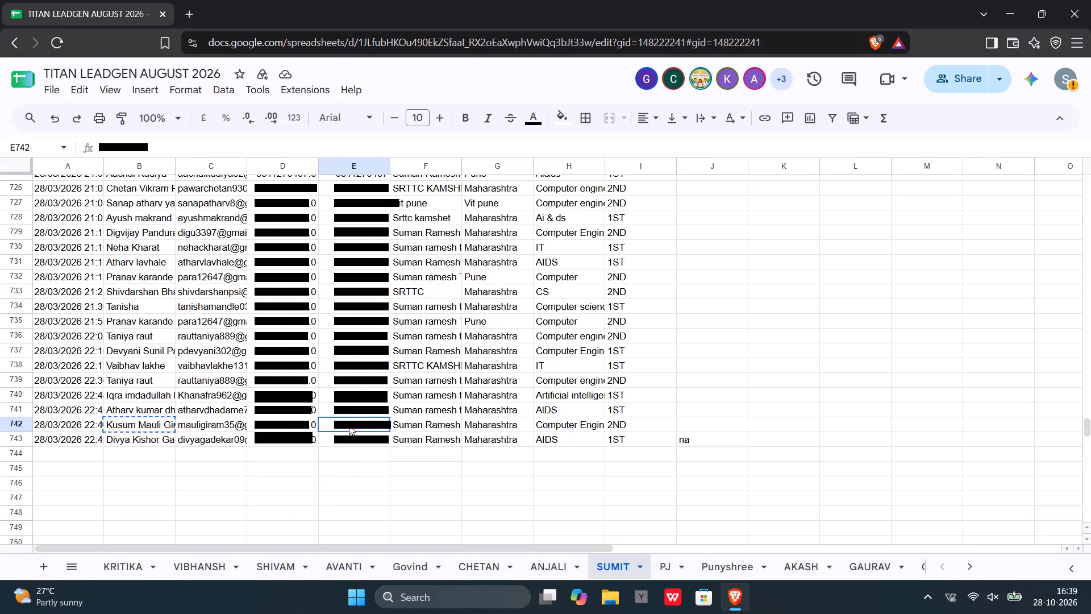
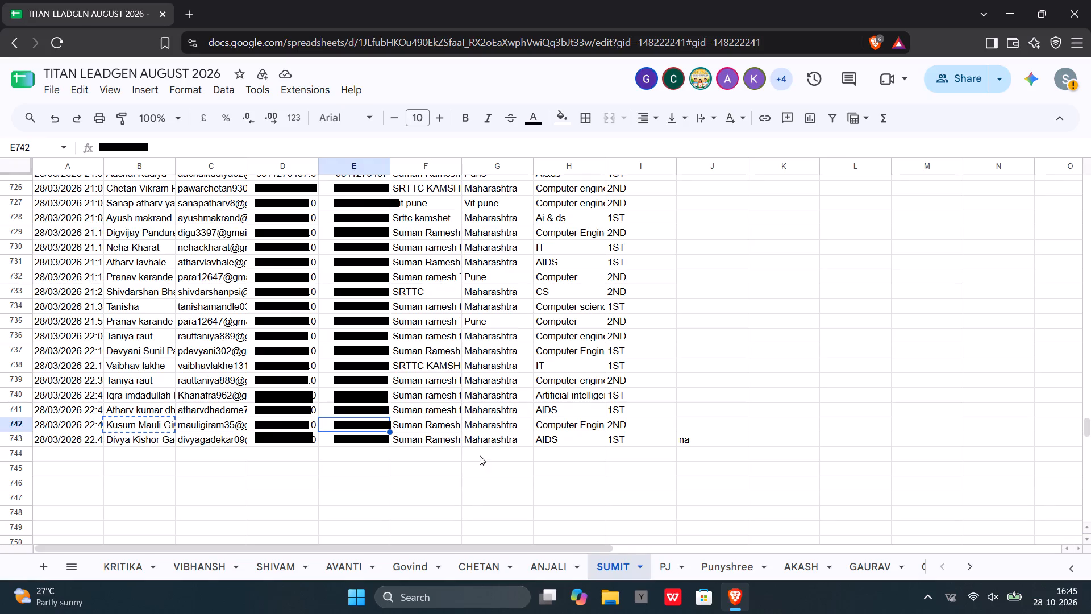
Record the call status "not answering" in column J for the lead in row 742.
click(697, 422)
key(n)
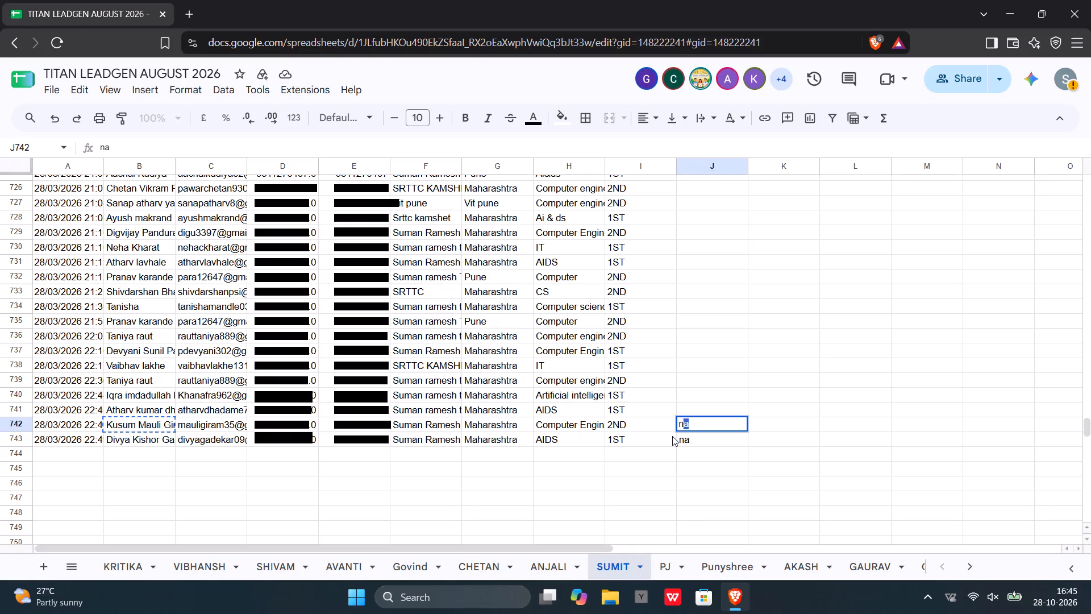
key(o)
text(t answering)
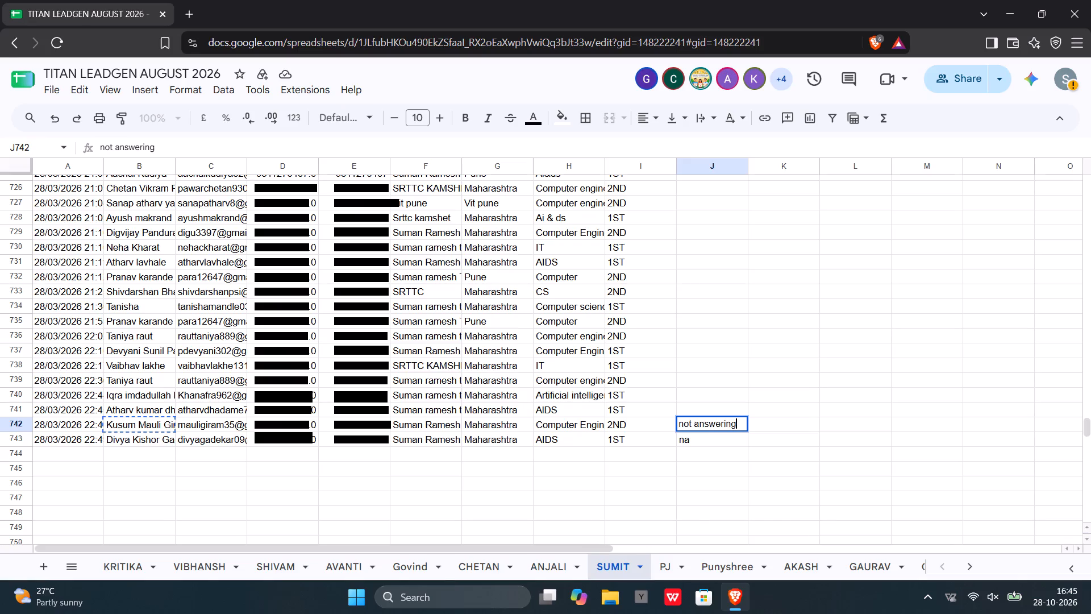
Finish the "not answering" call status entry in column J for the lead in row 742.
click(782, 422)
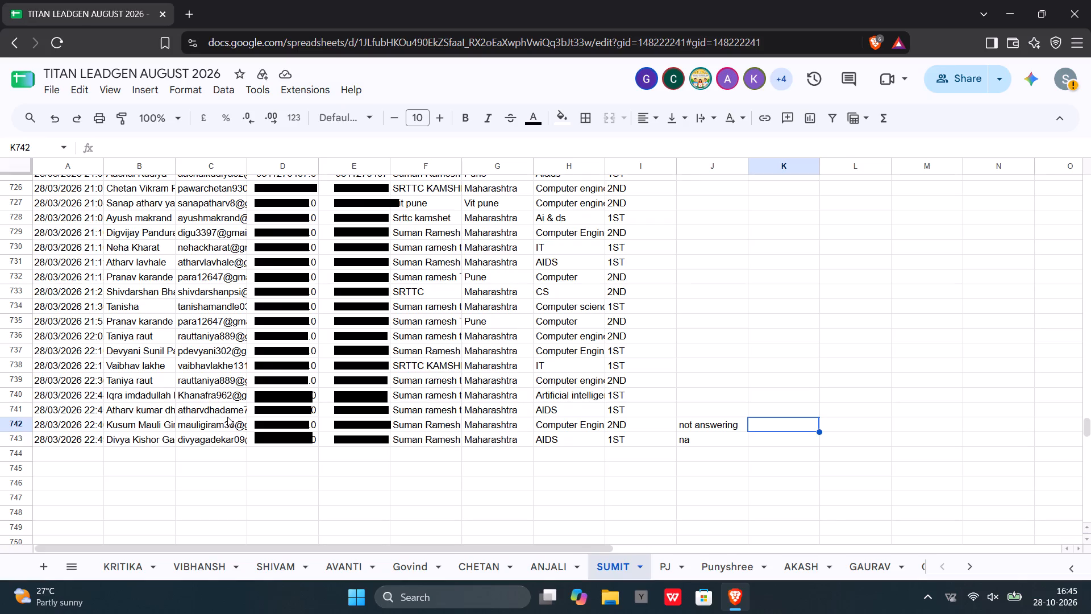
Copy the column E contact number of the lead in row 741, followed by the lead's name from column B.
right_click(361, 410)
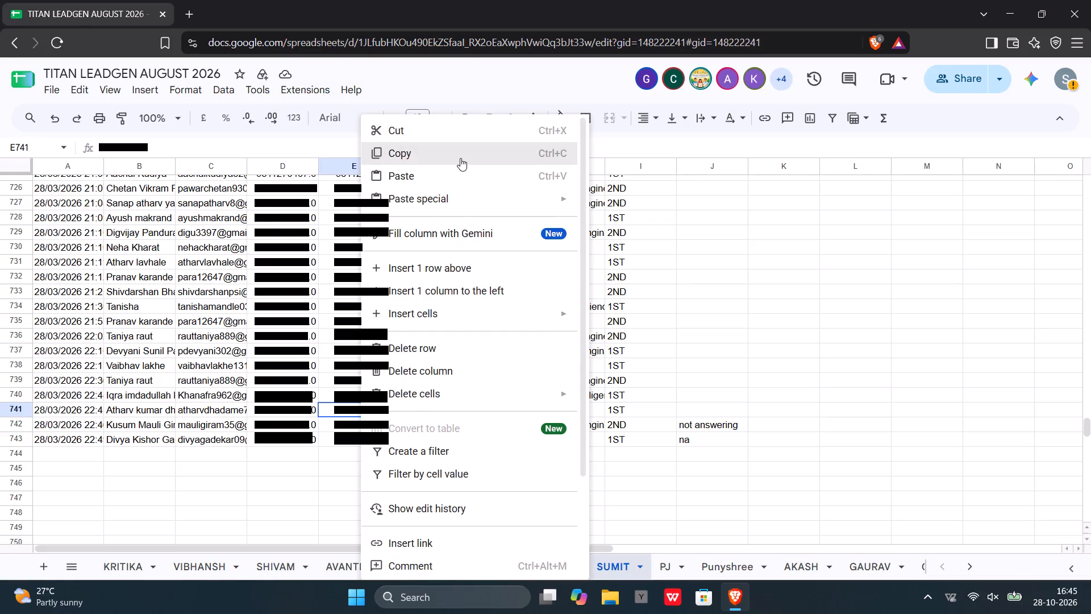
click(460, 158)
right_click(155, 413)
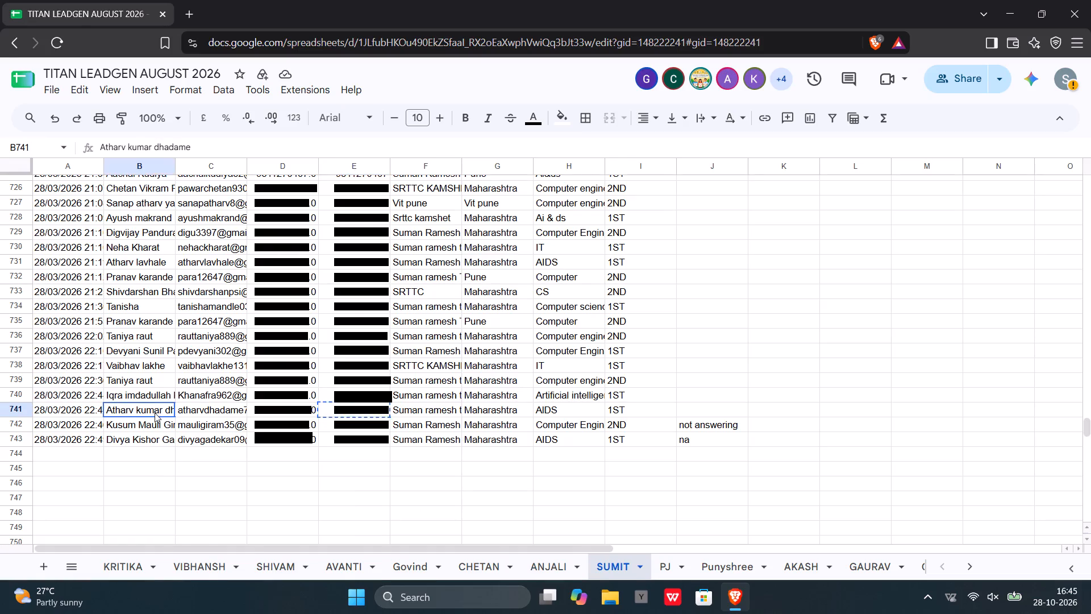
click(248, 155)
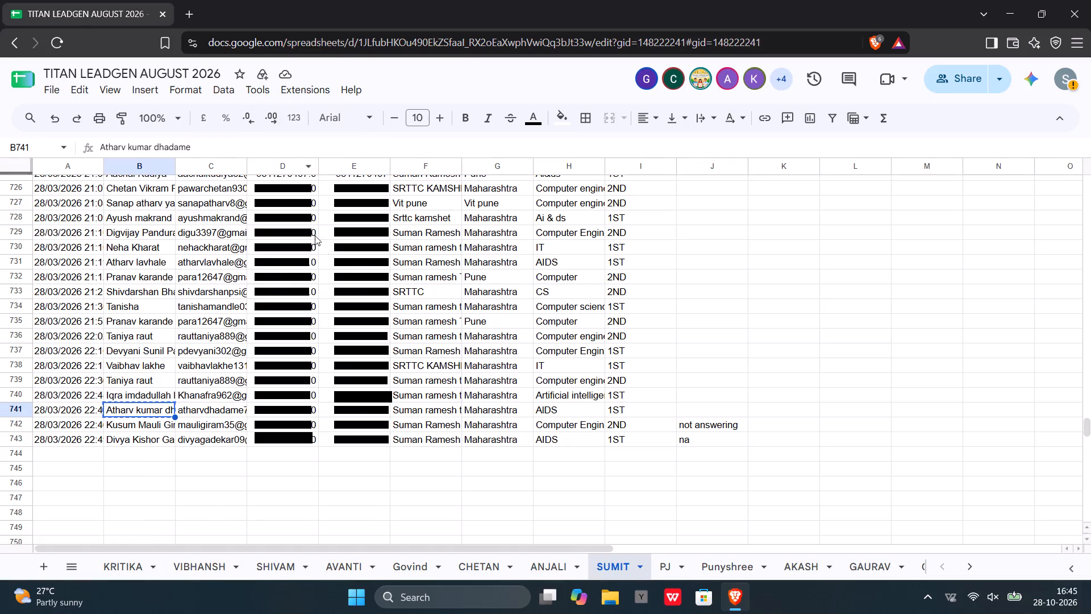
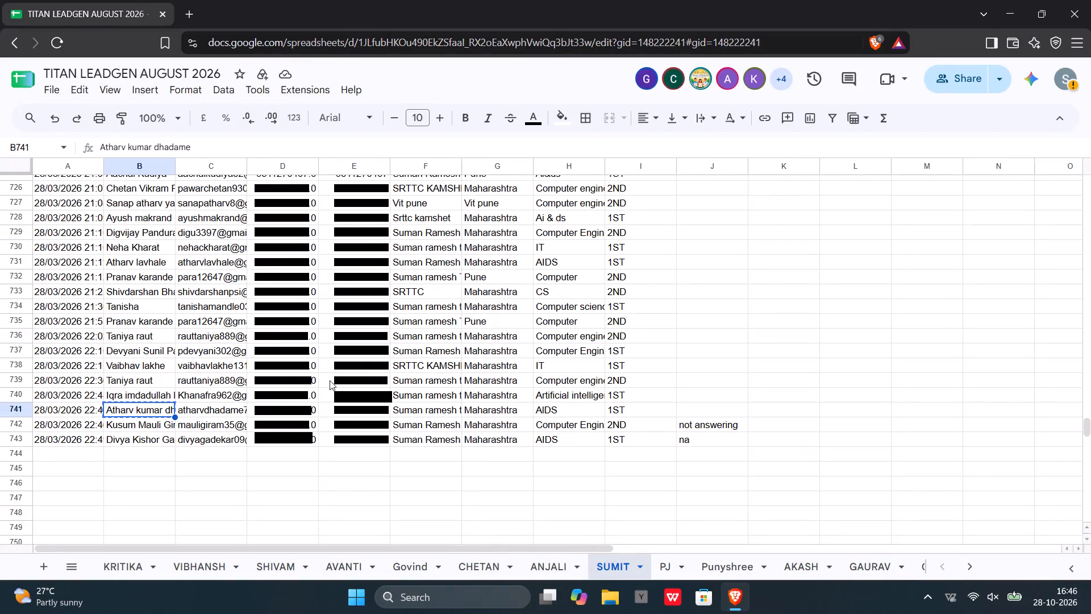
Copy the column E contact number of the lead in row 739, followed by the lead's name from column B.
right_click(349, 378)
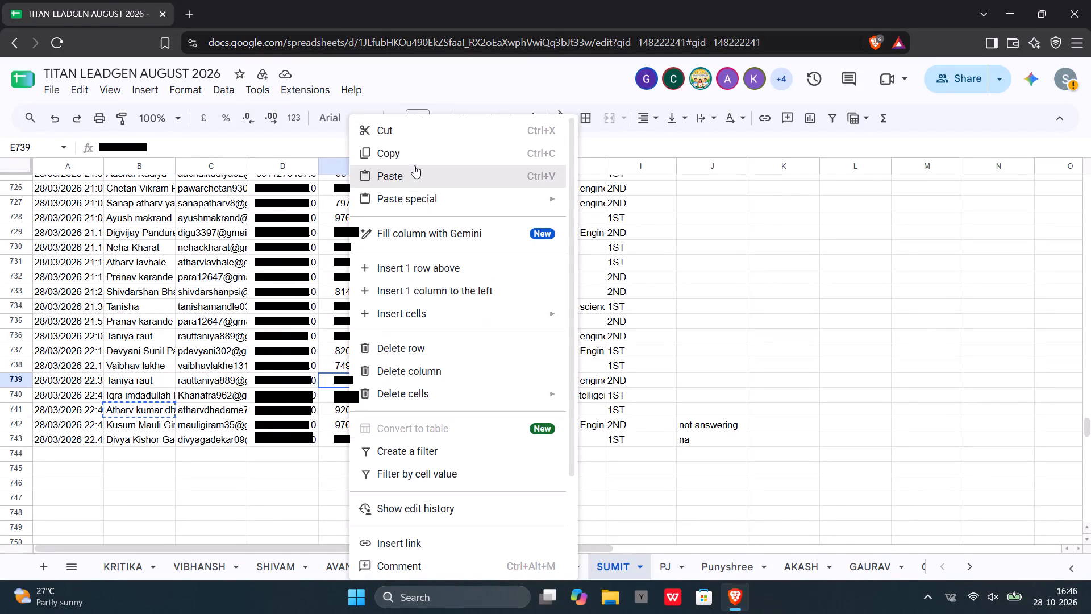
click(419, 160)
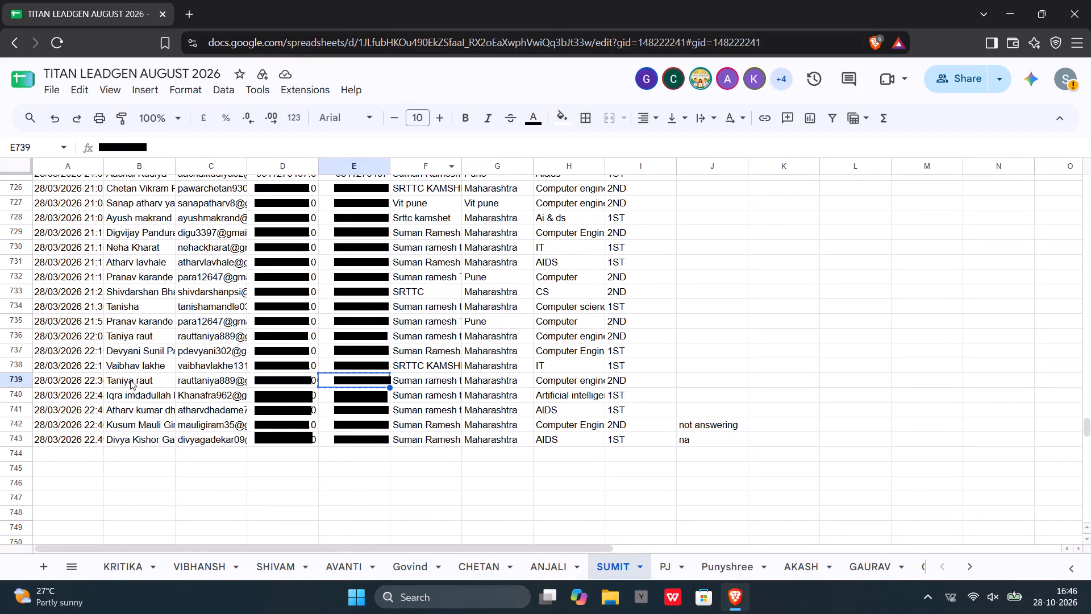
right_click(130, 380)
click(181, 155)
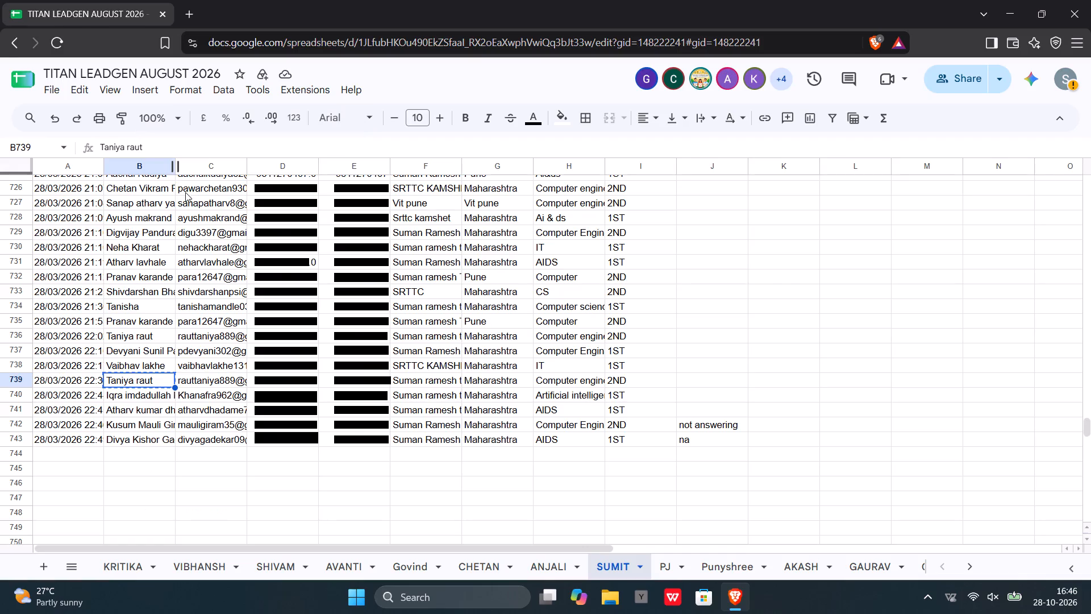
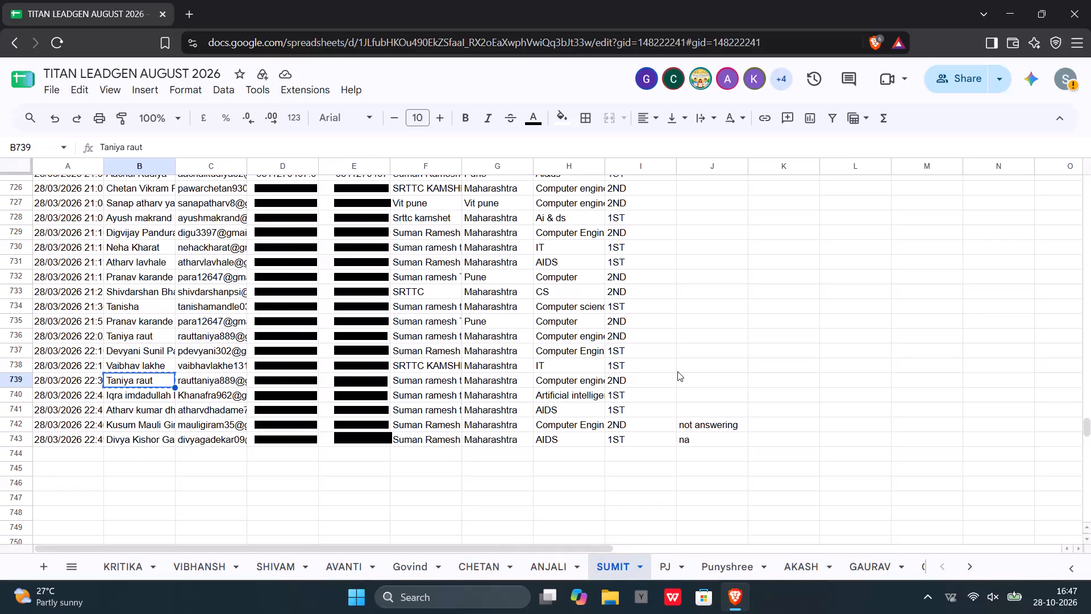
Select the column E contact number of the lead in row 739.
click(353, 383)
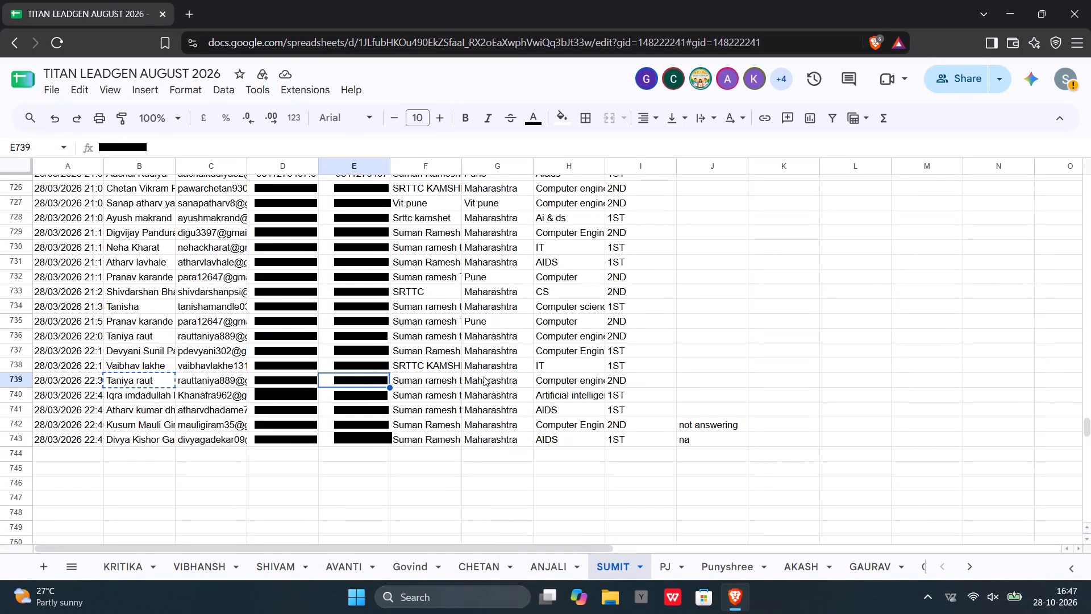
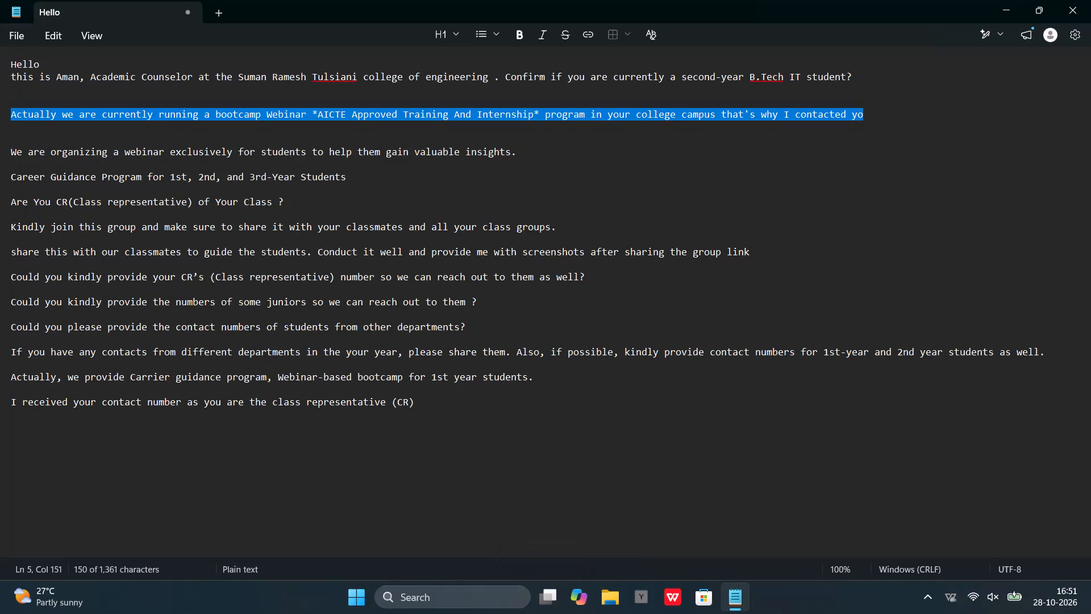
Copy the selected message line about the AICTE Approved Training And Internship bootcamp webinar from the Hello note.
right_click(648, 113)
click(720, 138)
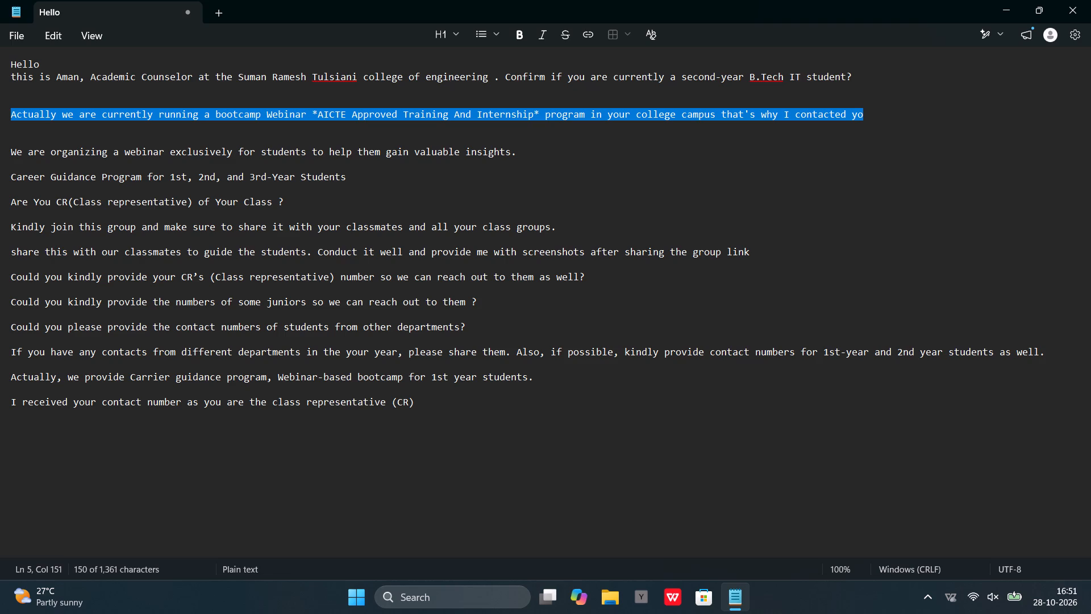
Copy the line "We are organizing a webinar exclusively for students to help them gain valuable insights." from the Hello note.
drag(536, 156, 526, 143)
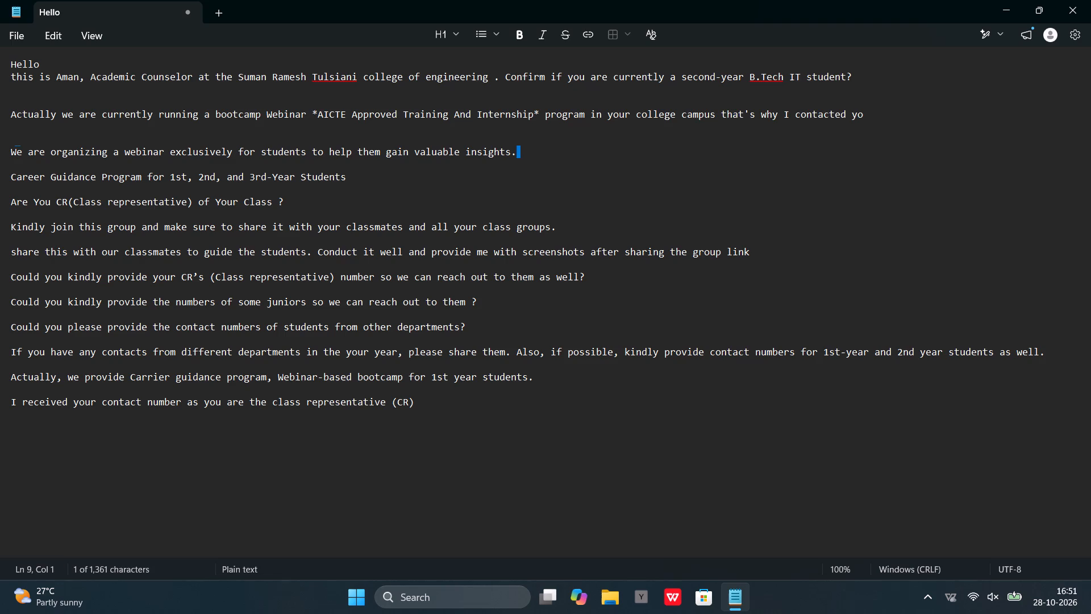
drag(526, 143, 523, 139)
key(ctrl+c)
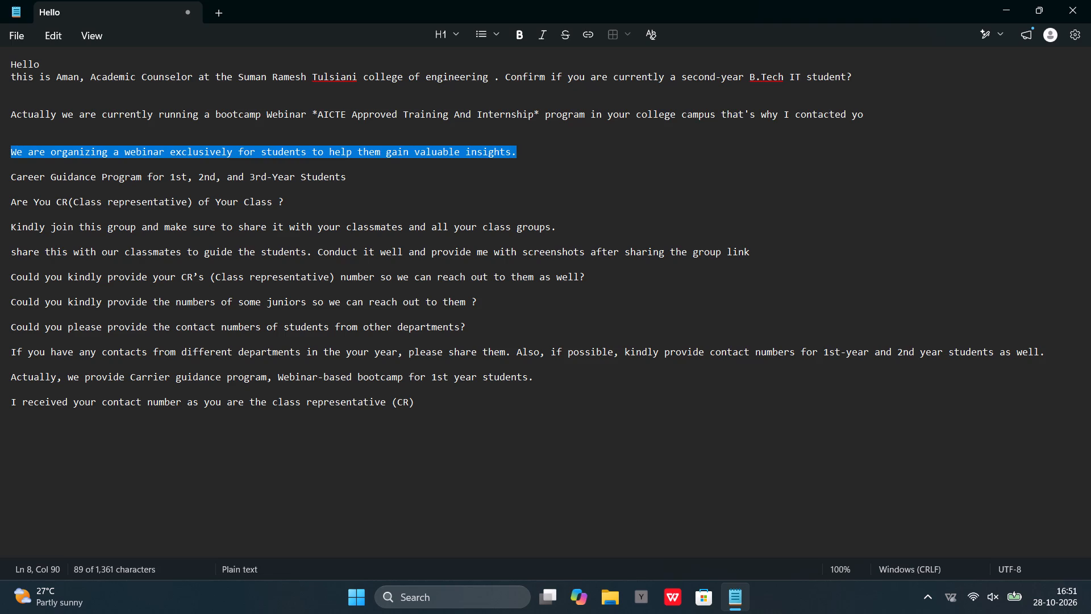
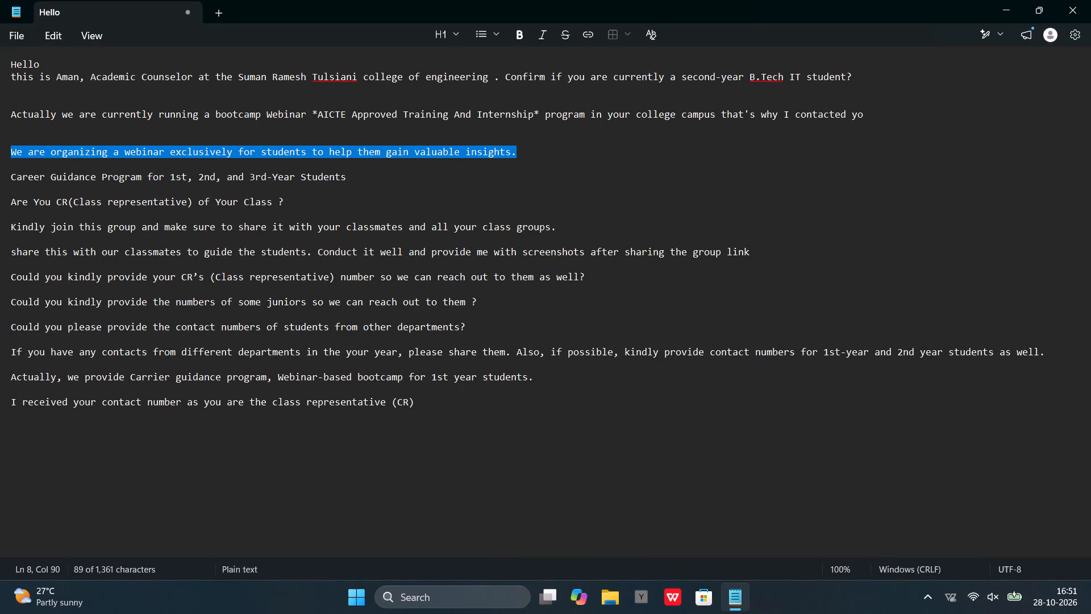
Copy the line "Actually, we provide Carrier guidance program, Webinar-based bootcamp for 1st year students." from the Hello note.
drag(544, 378, 542, 364)
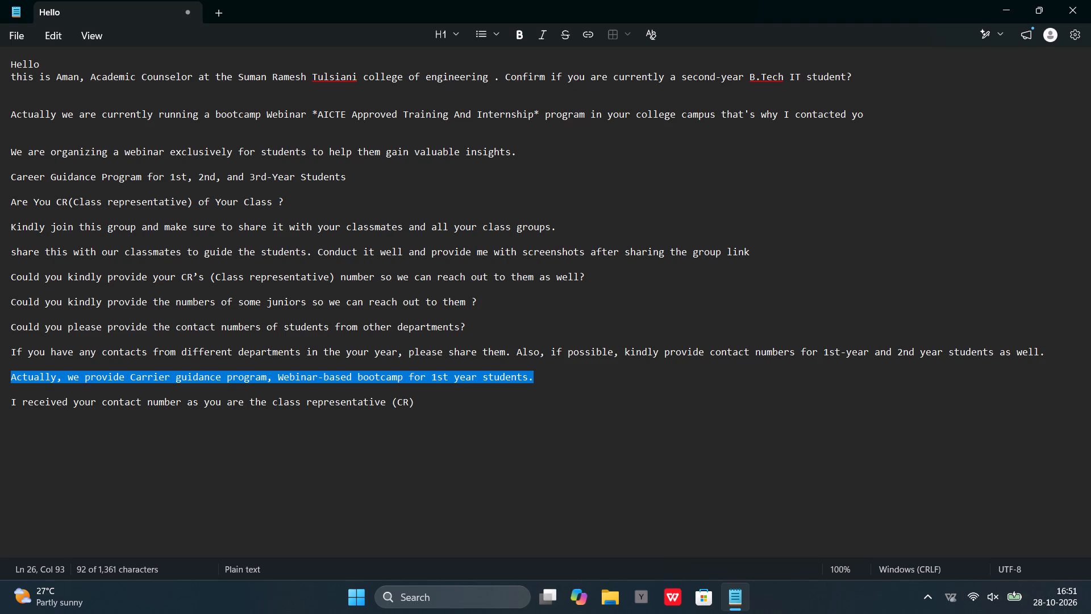
key(ctrl+c)
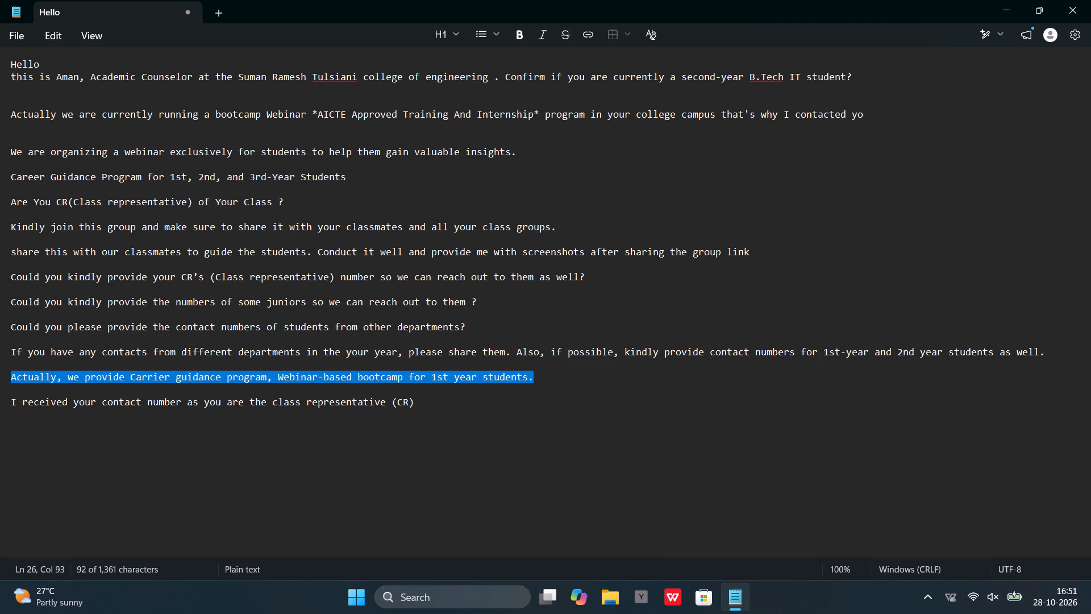
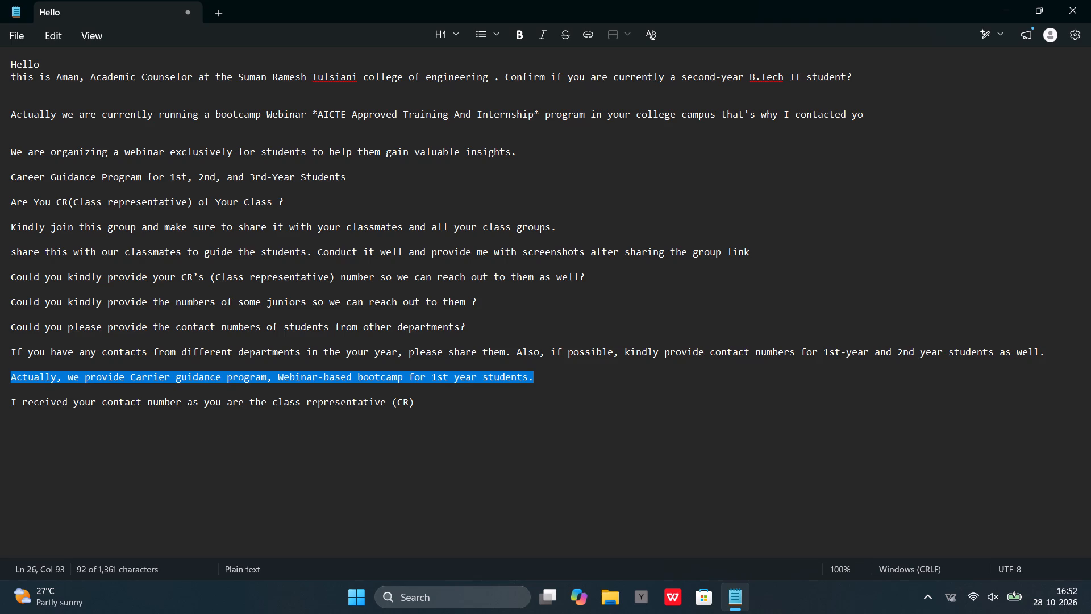
Replace the note's line asking for the CR's number with the copied "Actually, we provide Carrier guidance program, Webinar-based bootcamp for 1st year students.".
drag(596, 277, 593, 260)
key(ctrl+v)
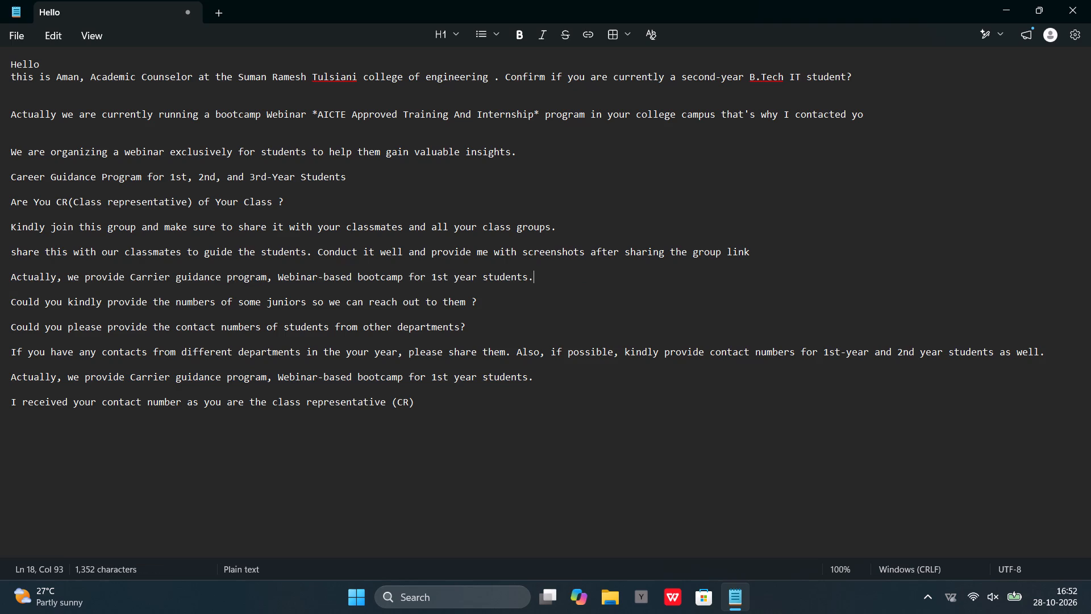
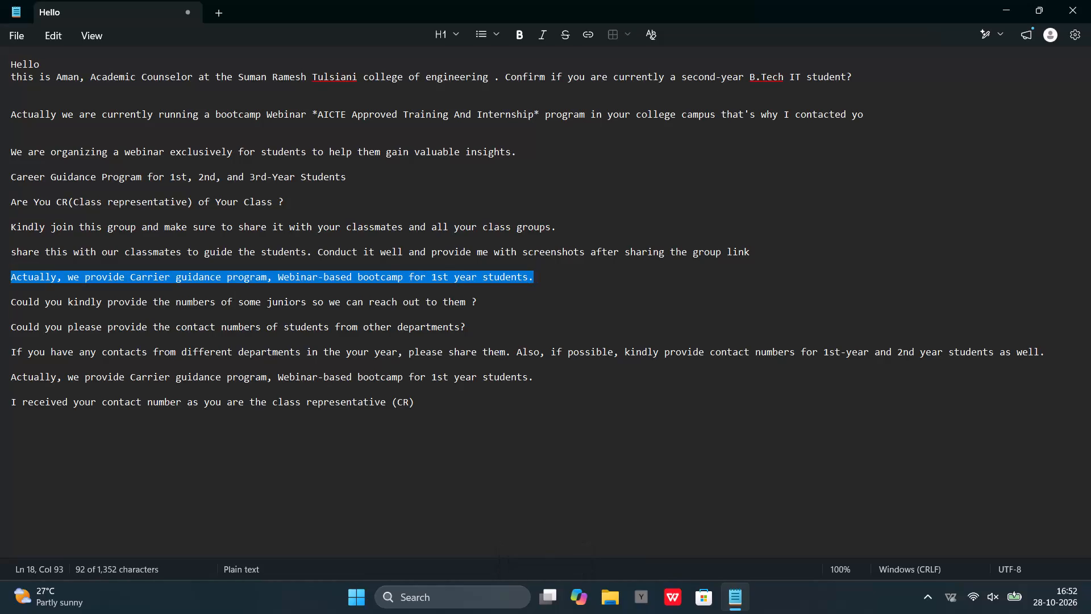
Undo the last replacement in the Hello note to restore the line asking for the CR's number.
click(528, 314)
drag(528, 314, 526, 314)
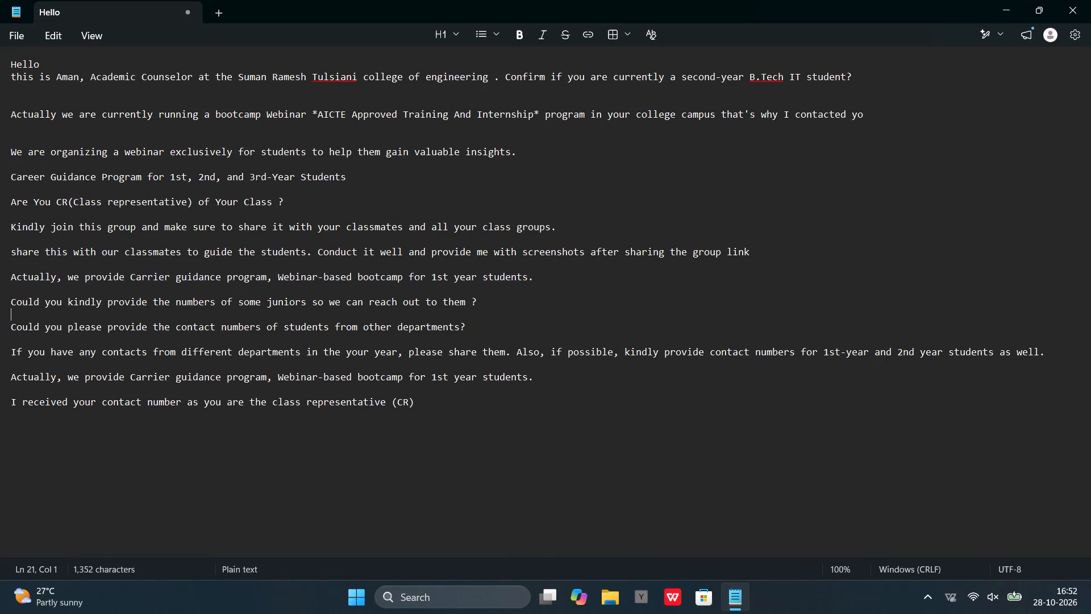
drag(526, 314, 523, 300)
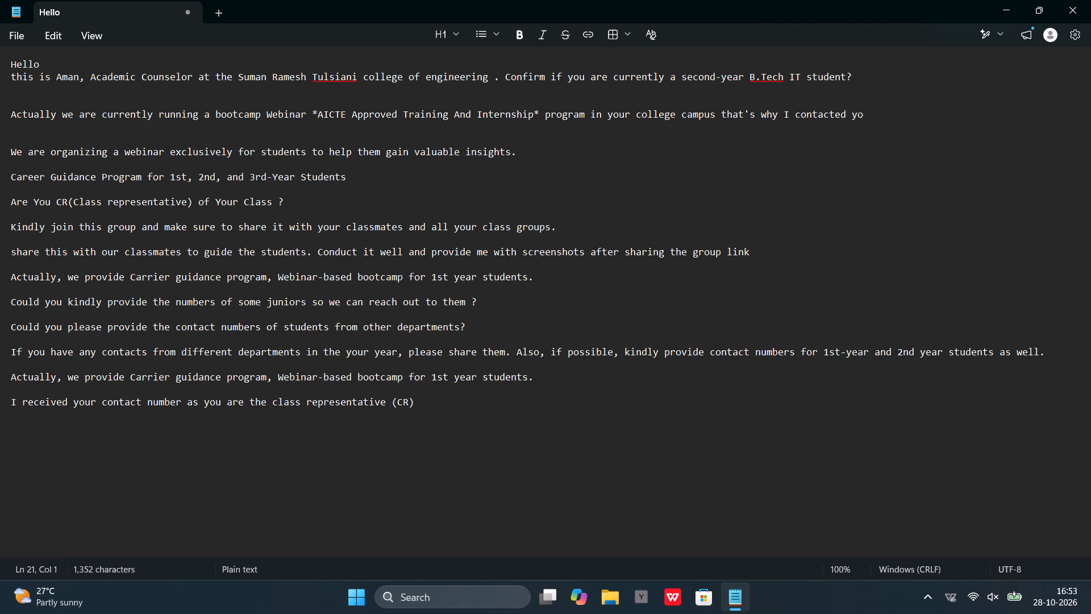
key(ctrl+z)
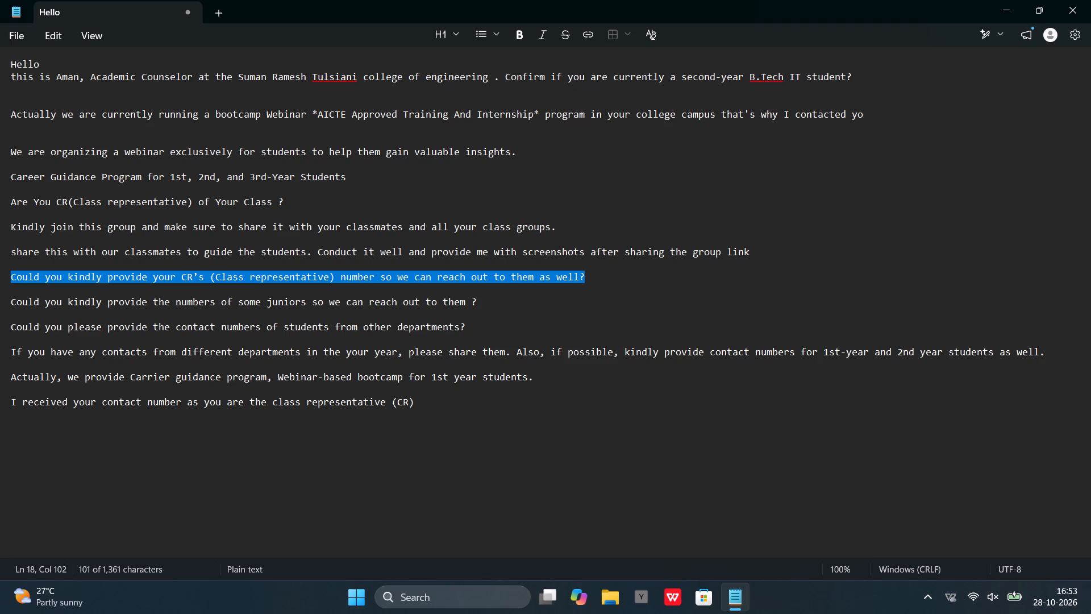
Copy the line "Could you kindly provide your CR’s (Class representative) number so we can reach out to them as well?" from the Hello note.
right_click(482, 275)
click(556, 28)
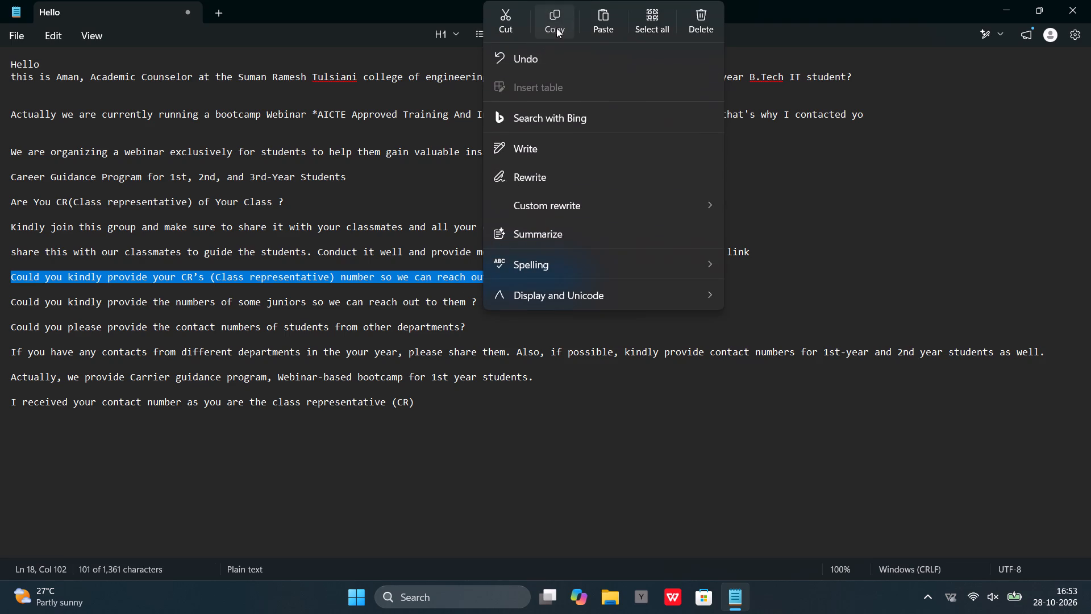
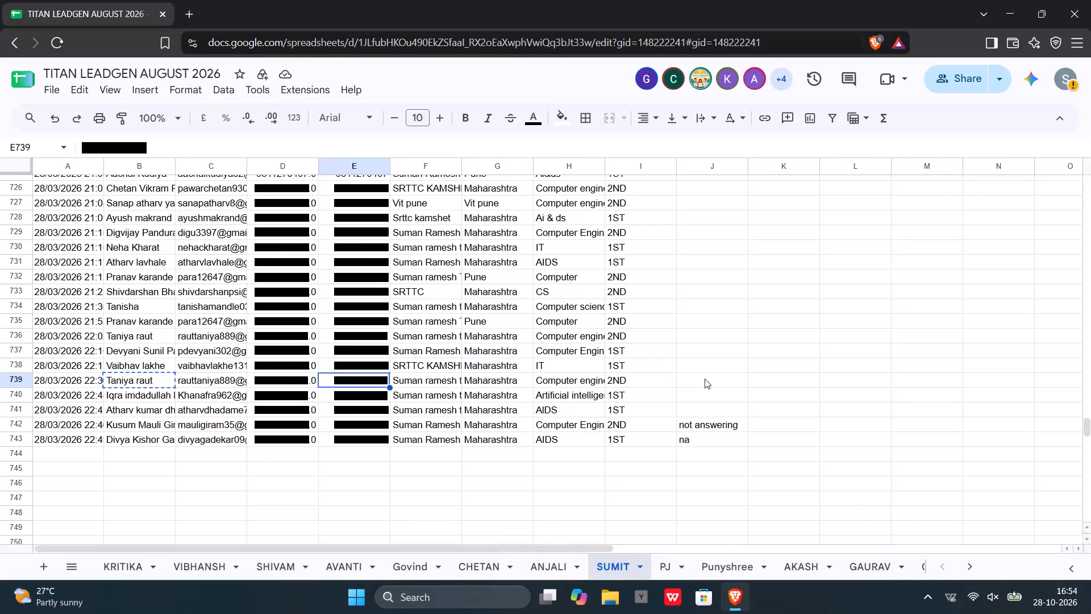
Record the call status "na" in column J for the lead in row 739.
click(705, 379)
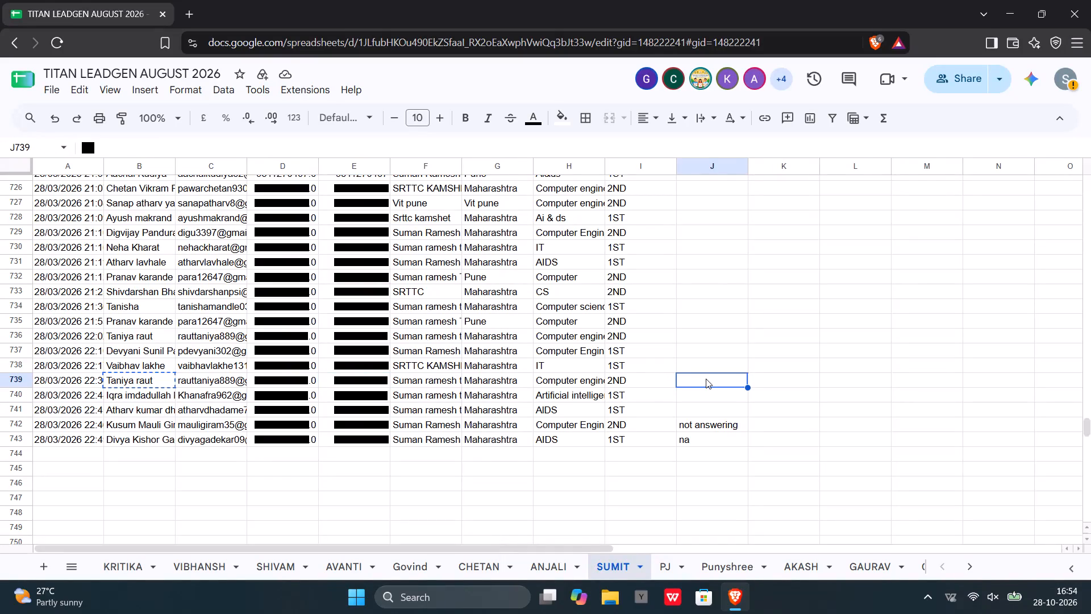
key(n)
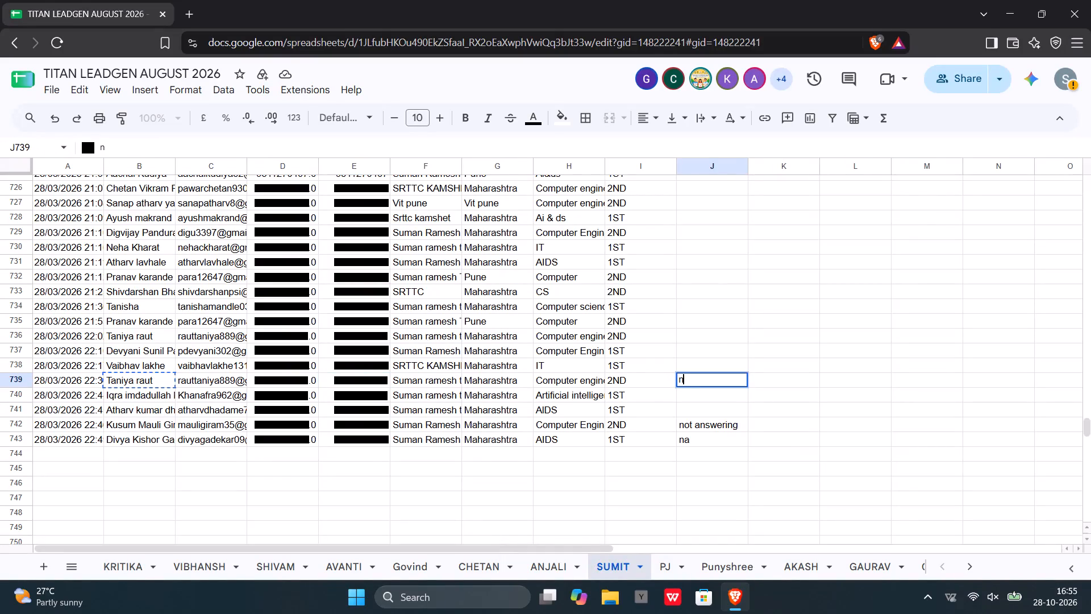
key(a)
click(706, 365)
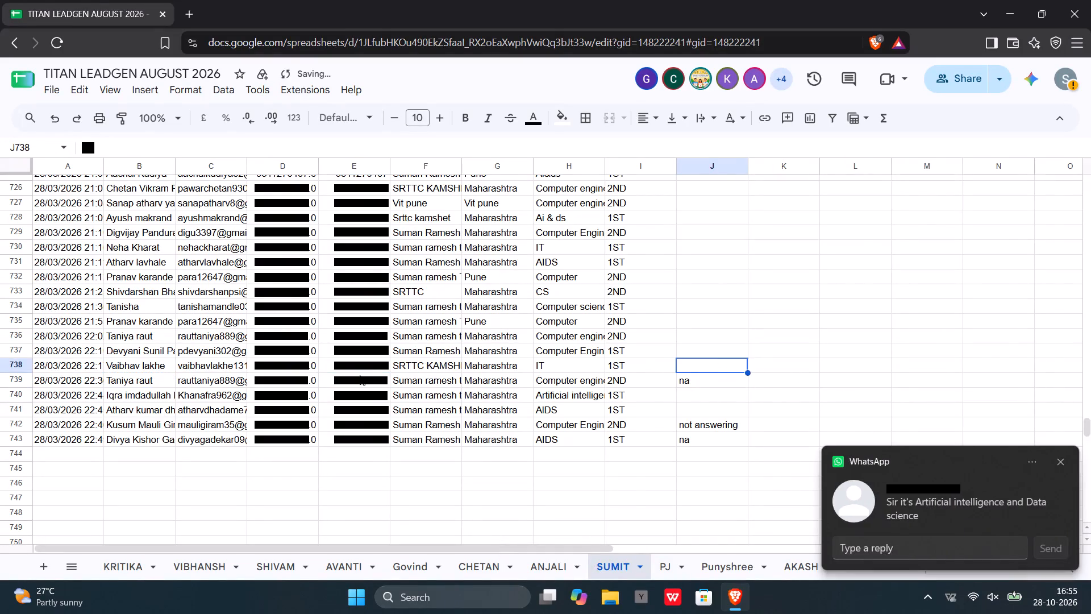
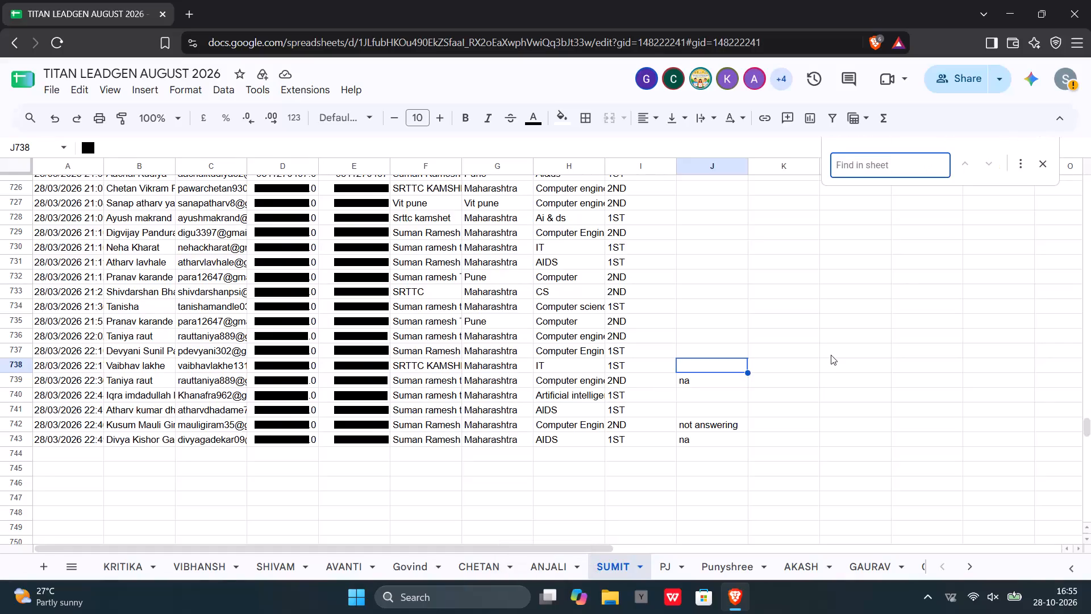
Search the SUMIT sheet for a student lead by the first digits of the phone number and view the matching row.
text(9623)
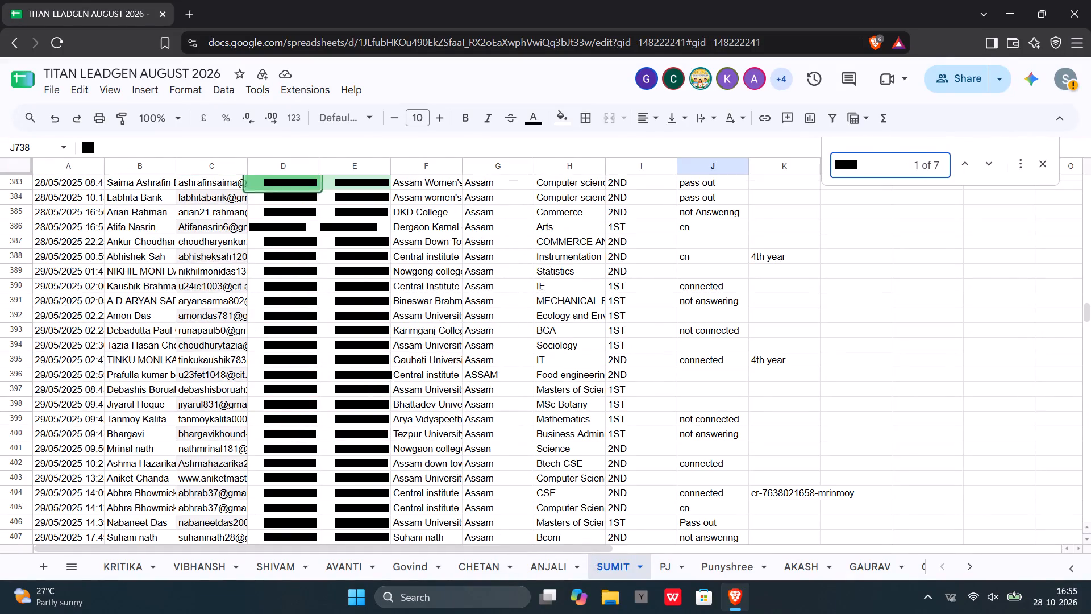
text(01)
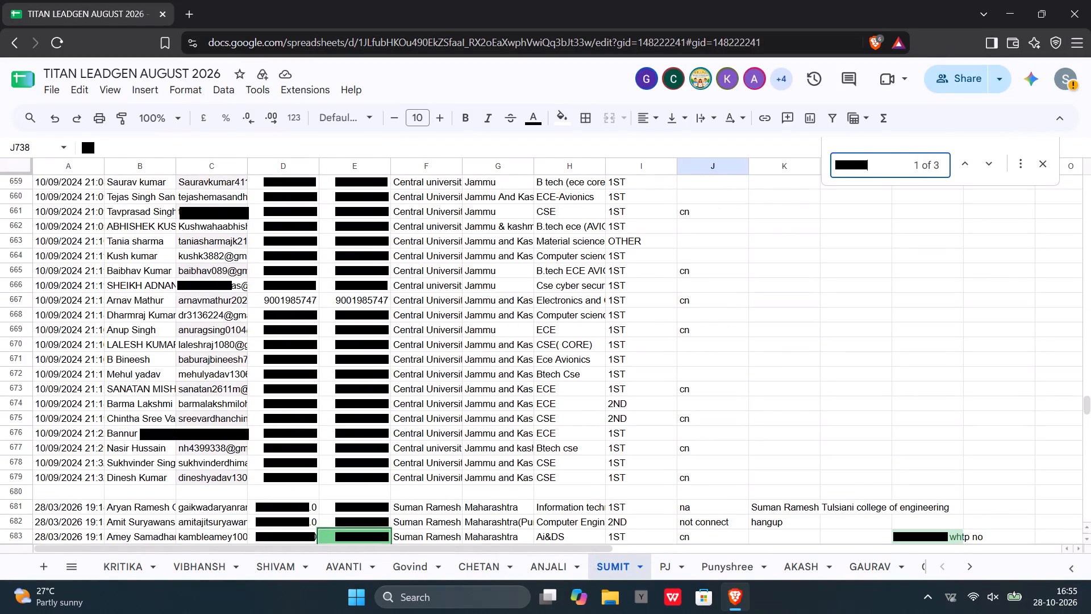
scroll(415, 413, down, 1)
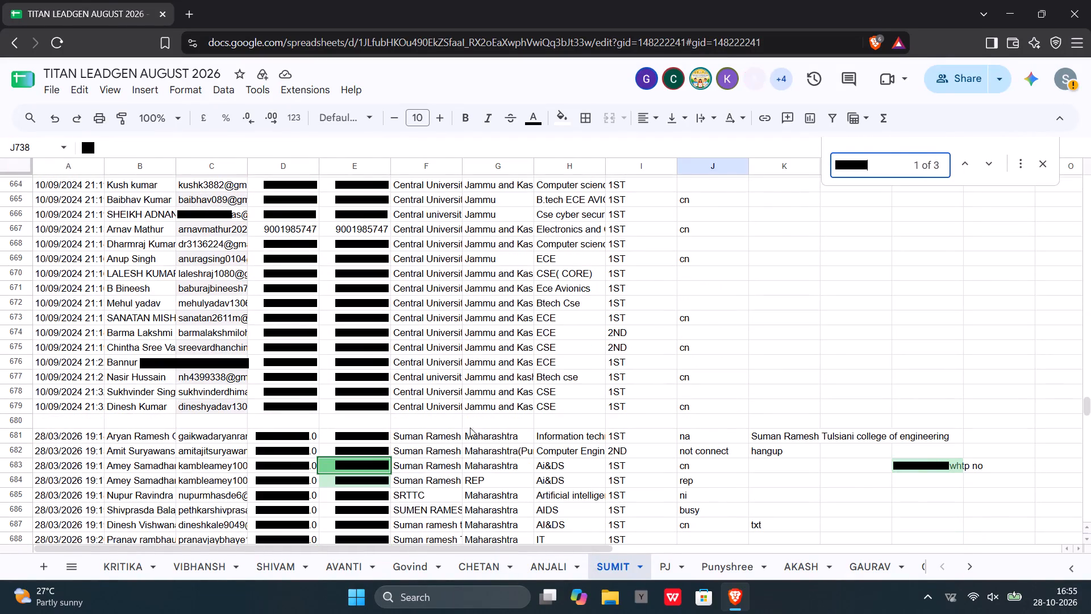
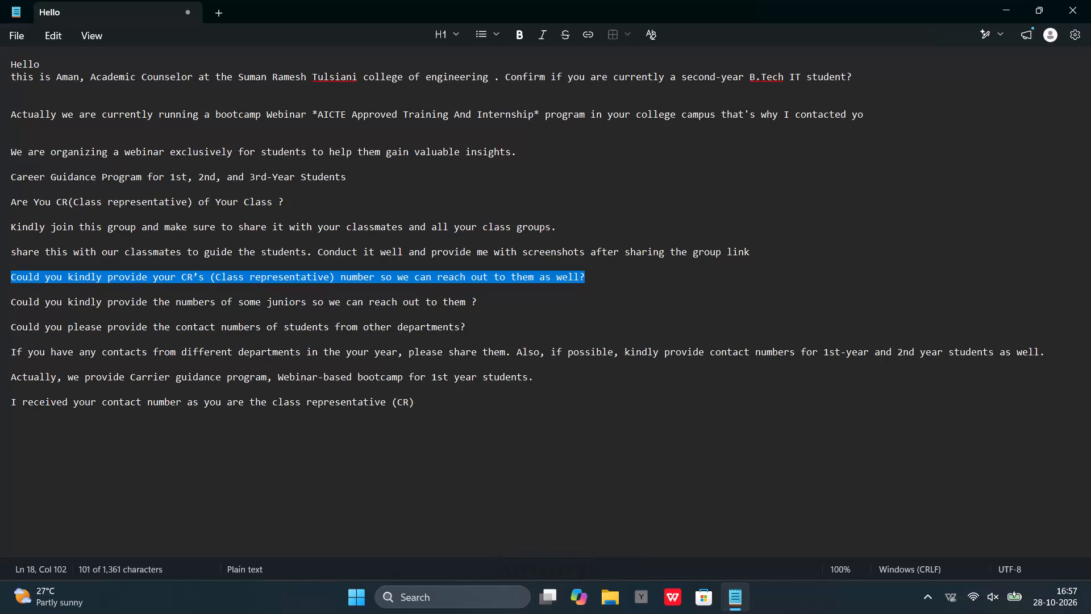
Copy the note's line "share this with our classmates to guide the students. Conduct it well and provide me with screenshots after sharing the group link".
drag(783, 252, 778, 240)
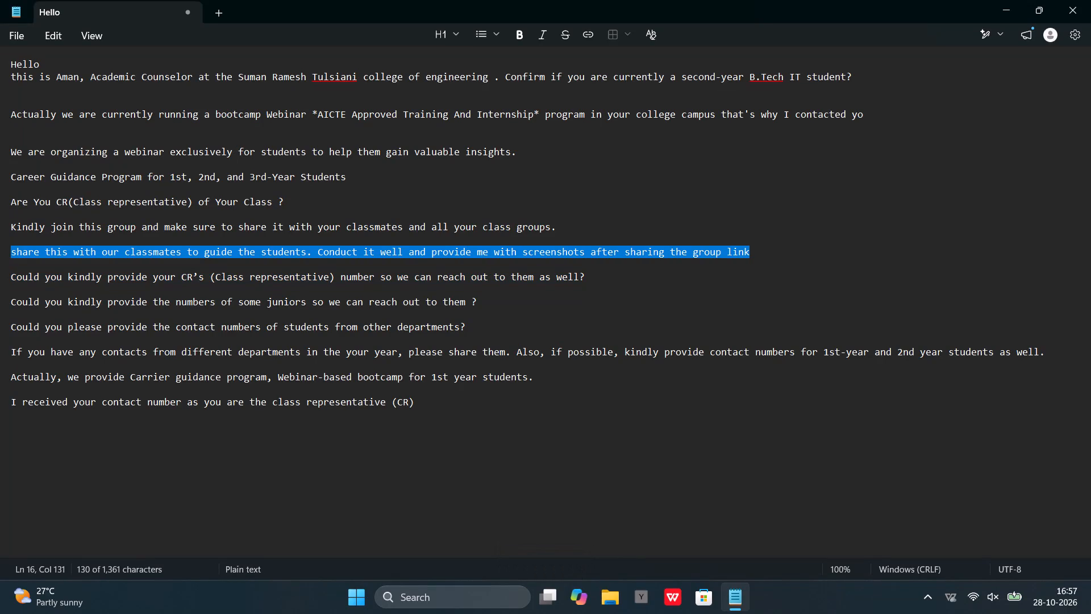
key(ctrl+c)
click(678, 309)
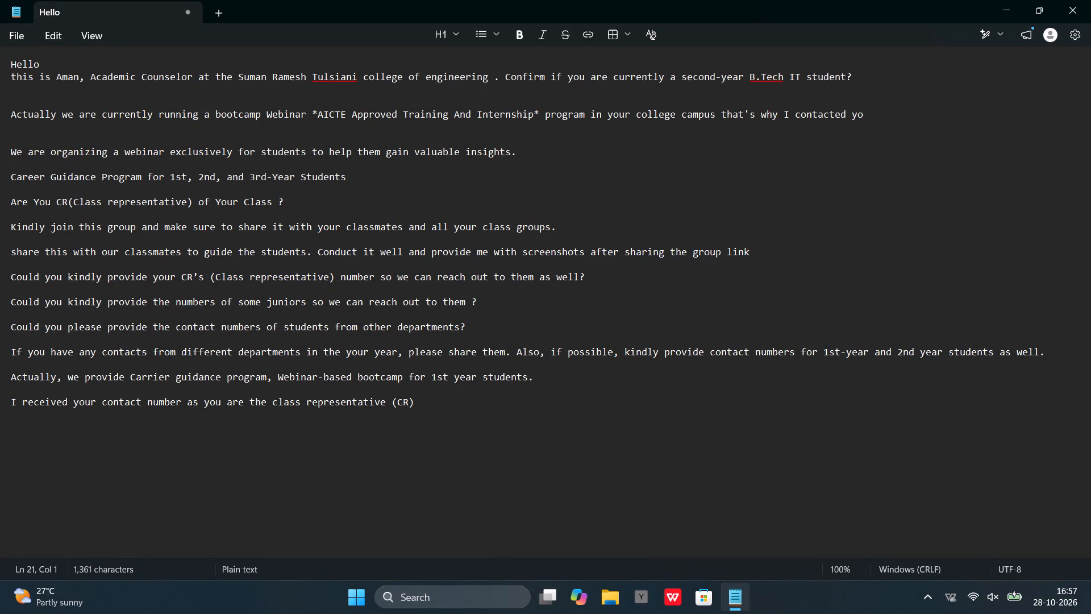
Select the note's line "Kindly join this group and make sure to share it with your classmates and all your class groups.".
drag(569, 227, 571, 205)
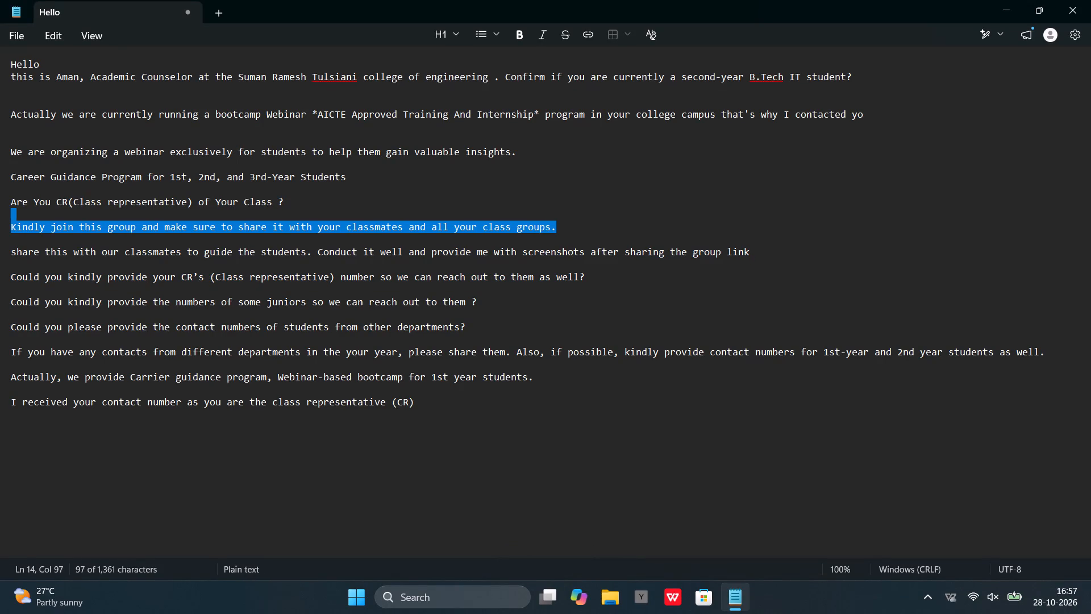
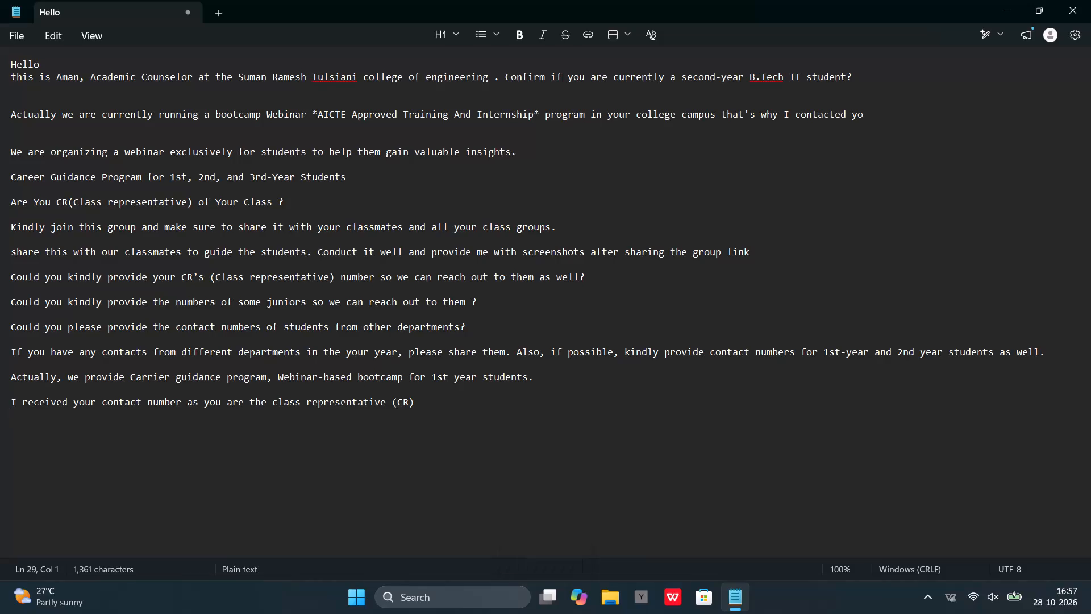
Add the clipboard history message beginning "After sharing the official group link, send the *screenshots" as a new last line of the note.
key(shift+Return)
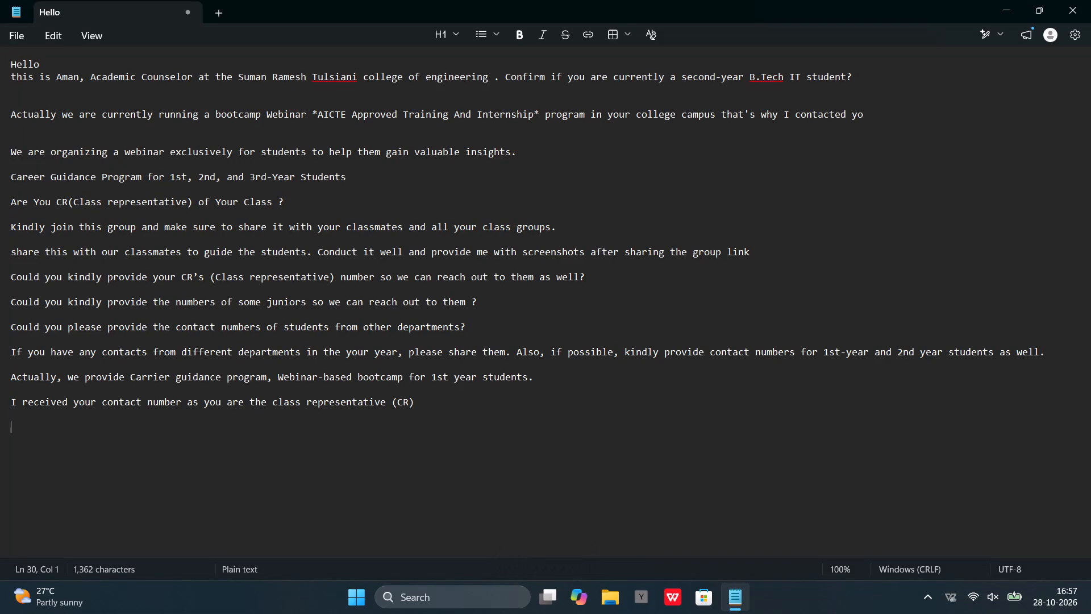
key(super+v)
click(106, 277)
key(ctrl+v)
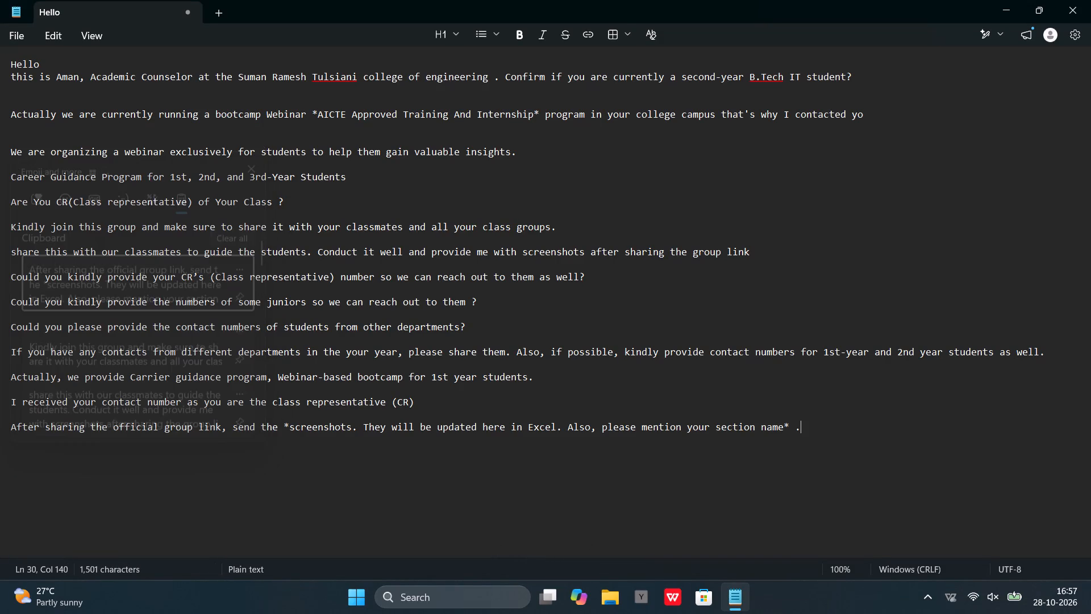
click(156, 491)
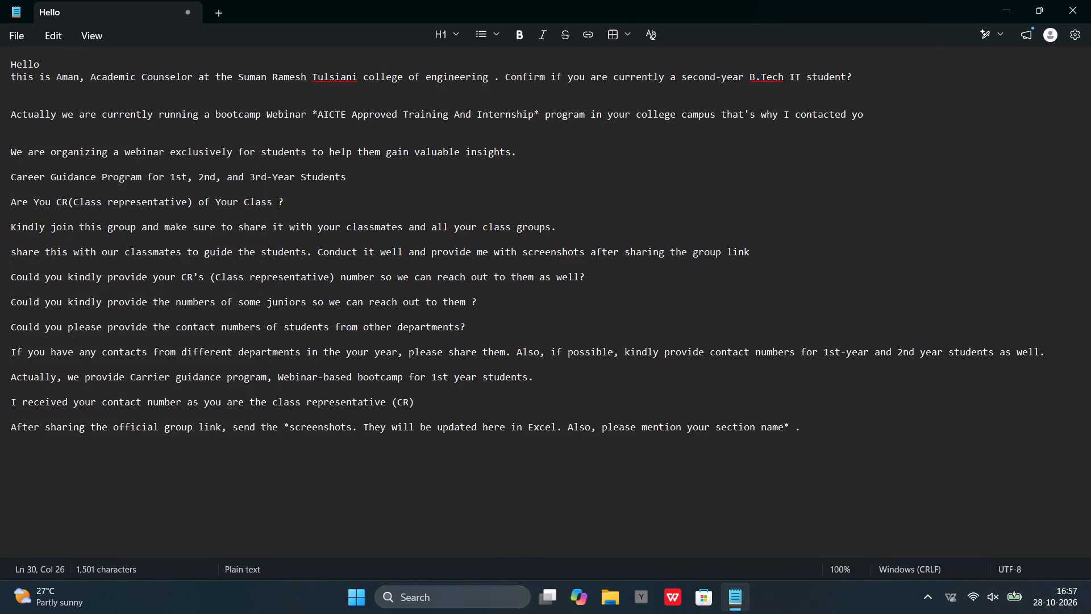
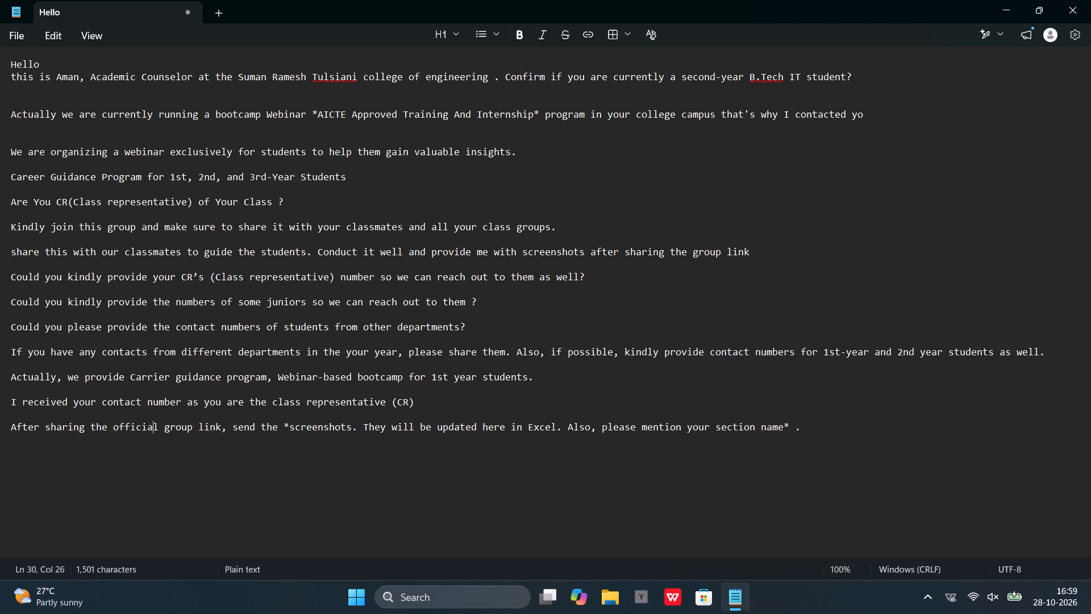
Copy the note's line beginning "If you have any contacts from different departments" and ending "1st-year and 2nd year students as well.".
drag(1044, 354, 1032, 339)
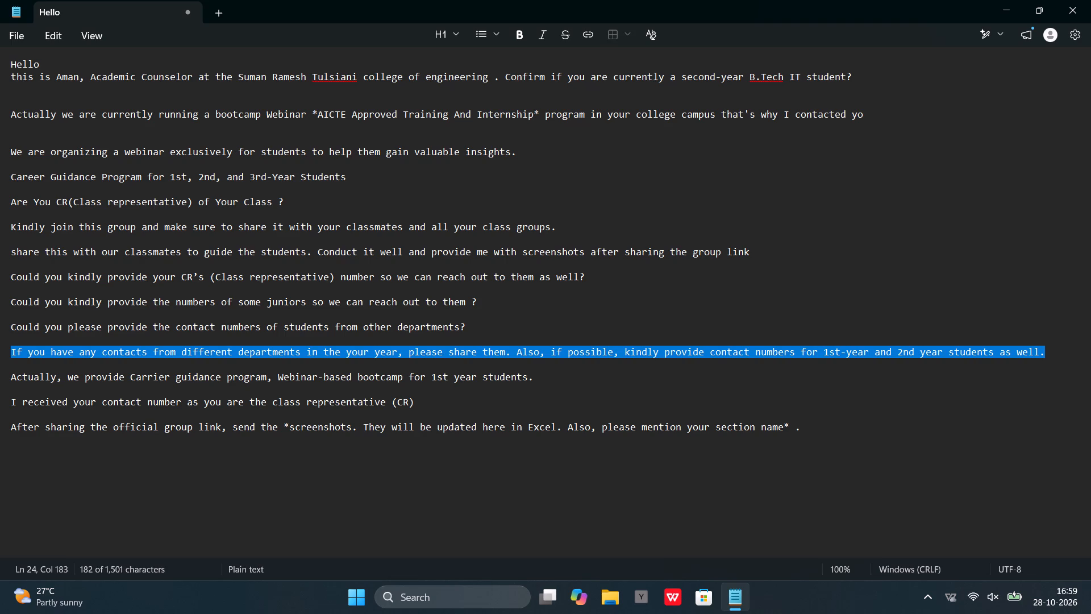
key(ctrl+c)
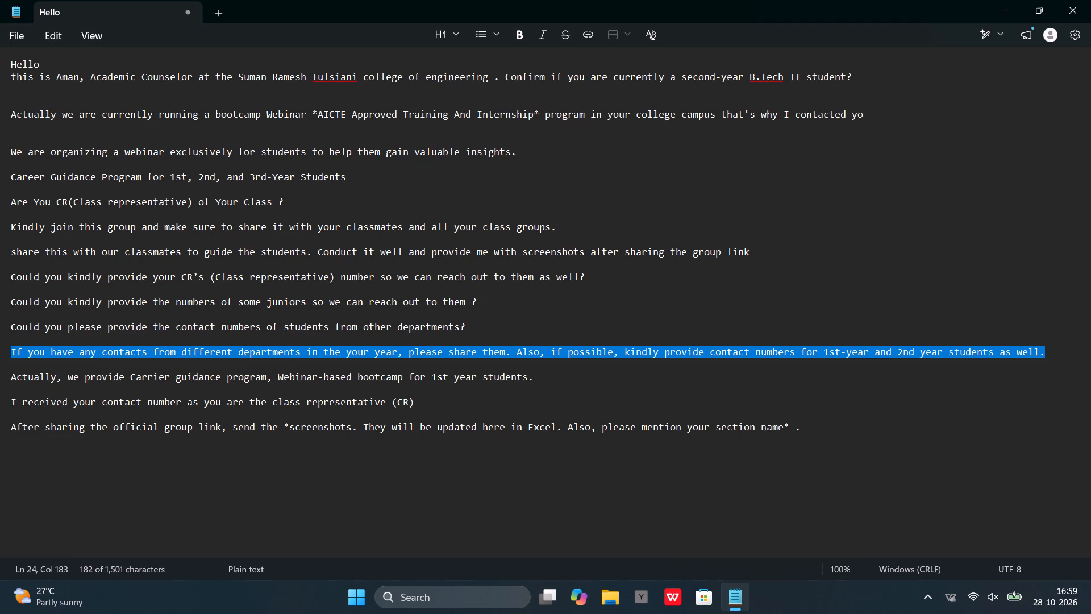